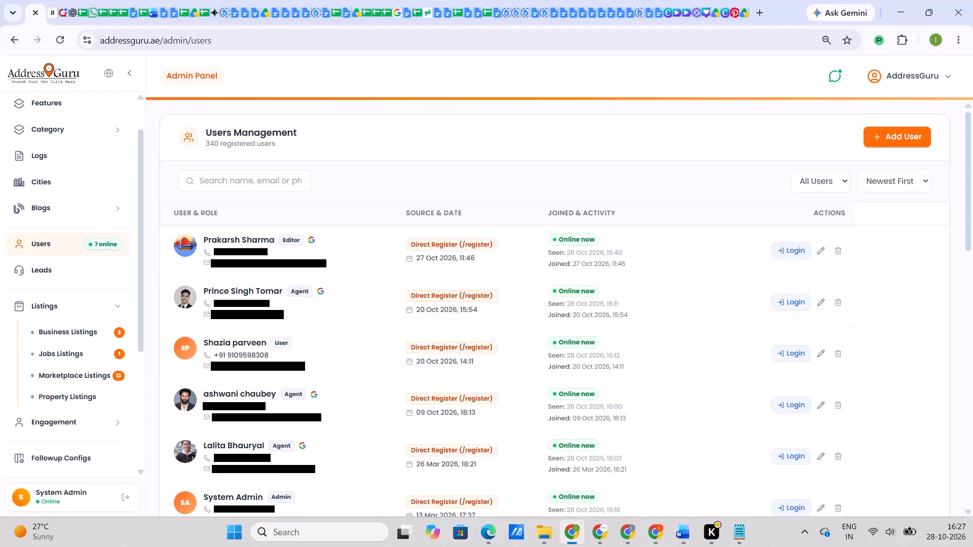
Look through the registered users list and reload it for the newest registrations.
scroll(247, 467, "down", 1)
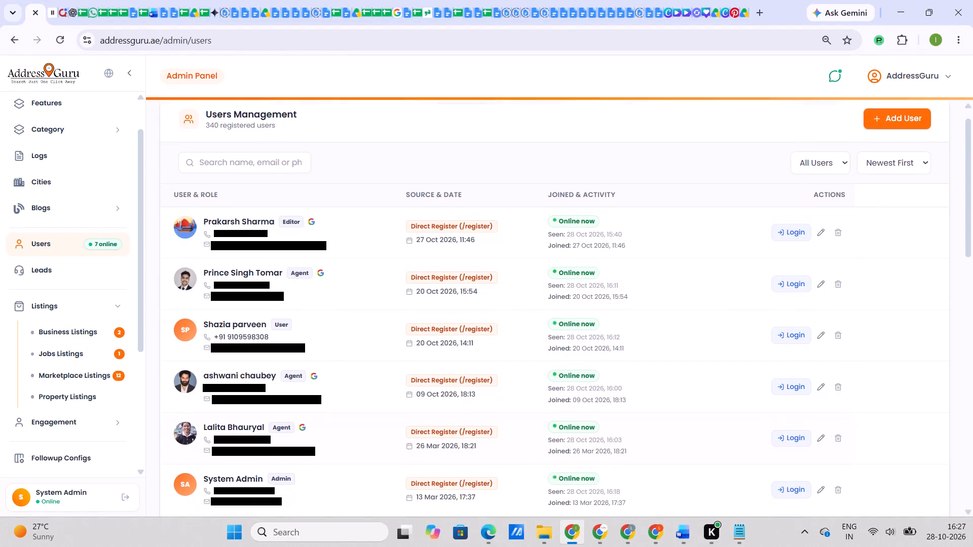
scroll(252, 468, "down", 1)
left_click(67, 46)
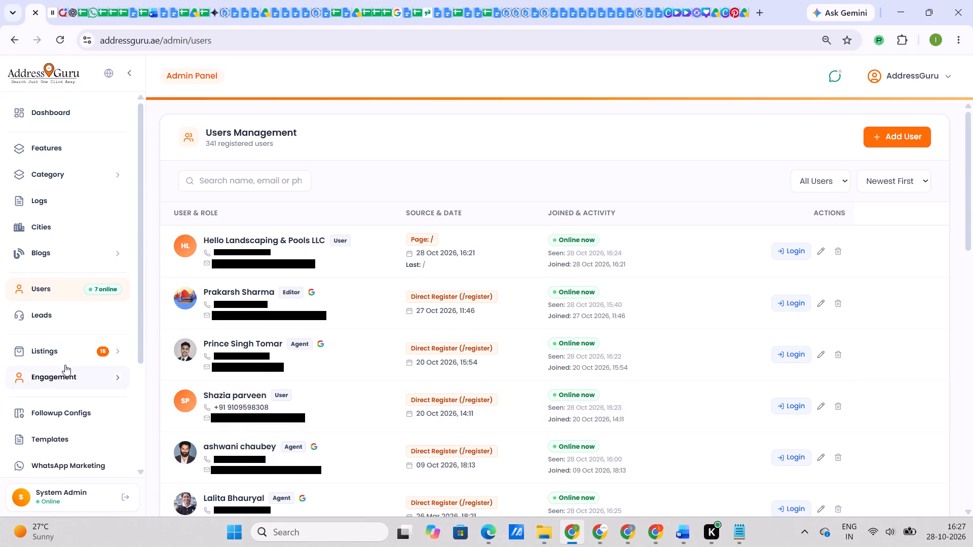
Check the Jobs Listings page, and go on to the Marketplace Listings page.
left_click(79, 359)
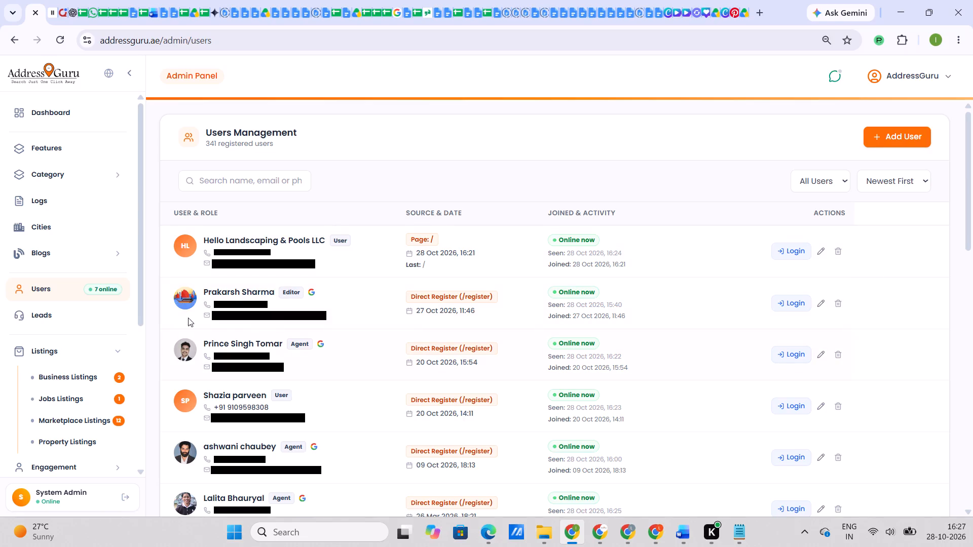
left_click(97, 396)
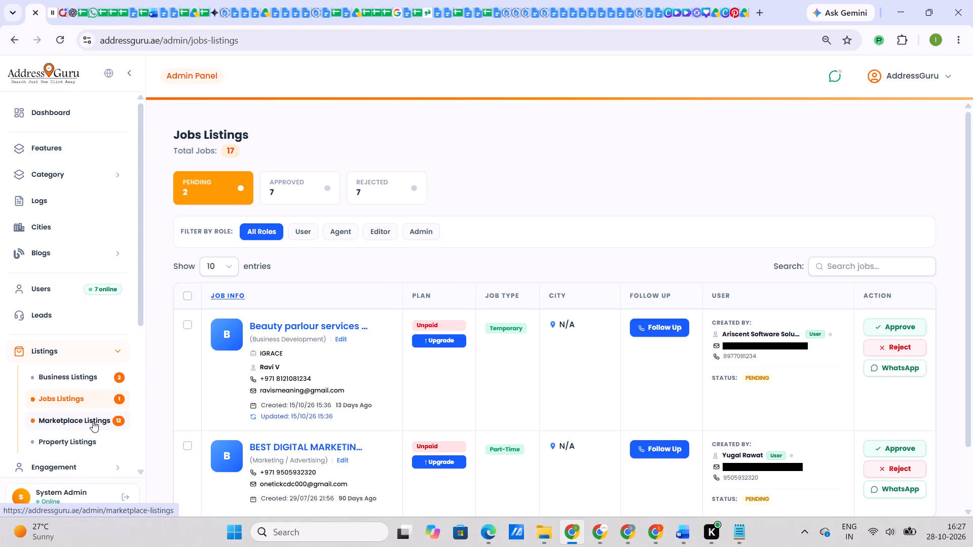
left_click(93, 421)
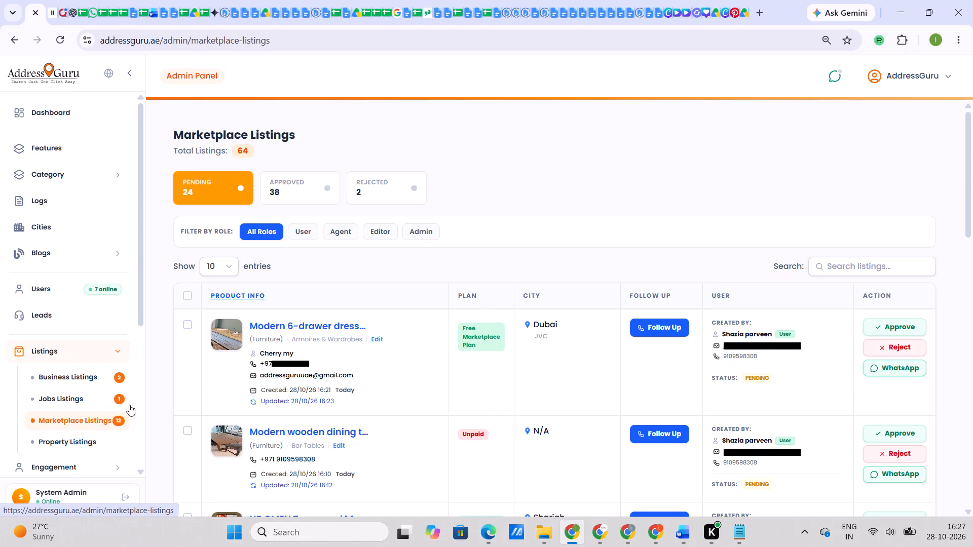
Preview the pending Modern 6-drawer dresser listing and examine its photo, key details and description.
scroll(297, 372, "down", 1)
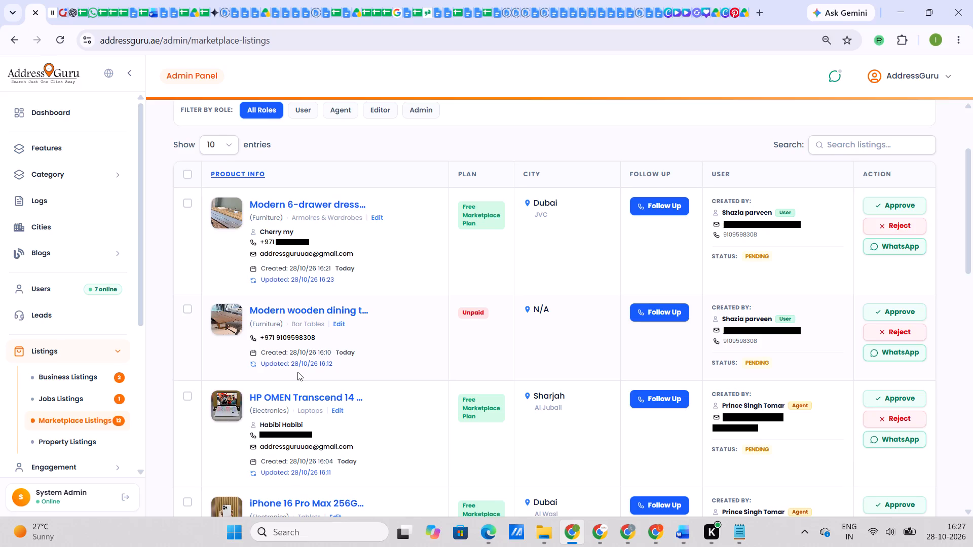
left_click(309, 202)
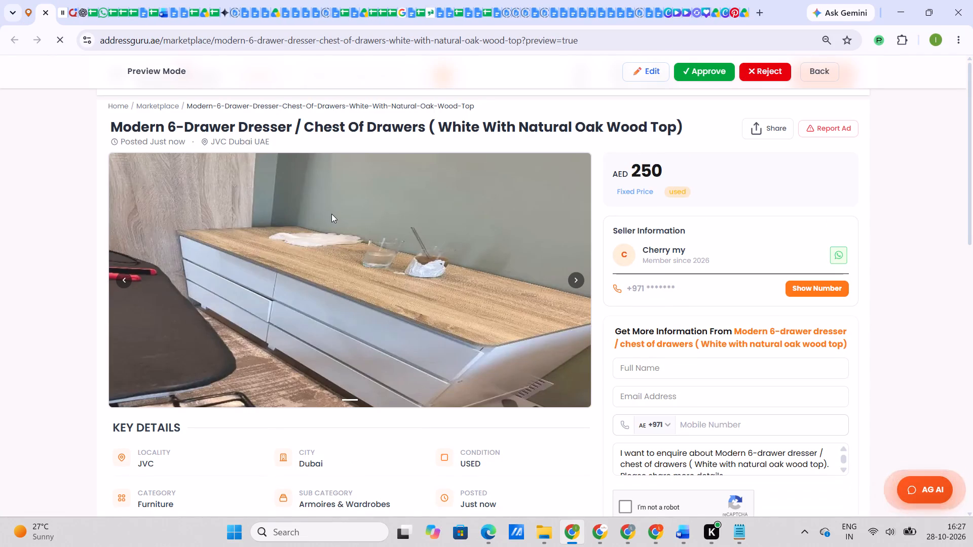
scroll(331, 214, "down", 1)
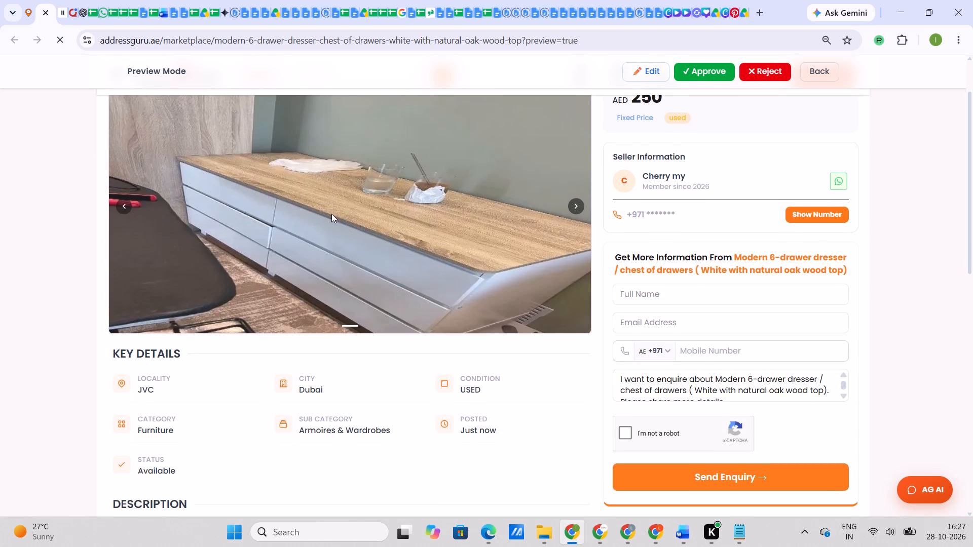
scroll(331, 214, "down", 2)
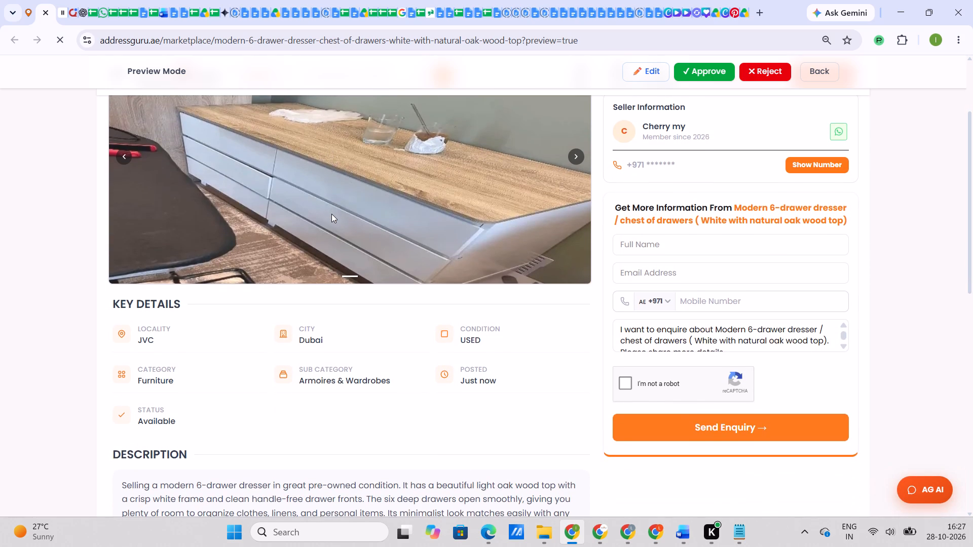
scroll(331, 214, "down", 3)
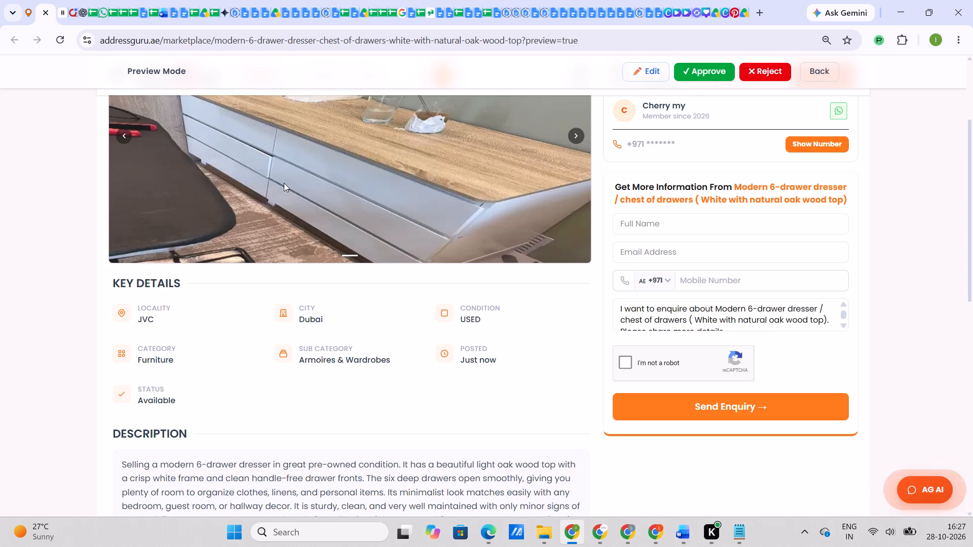
scroll(302, 441, "down", 1)
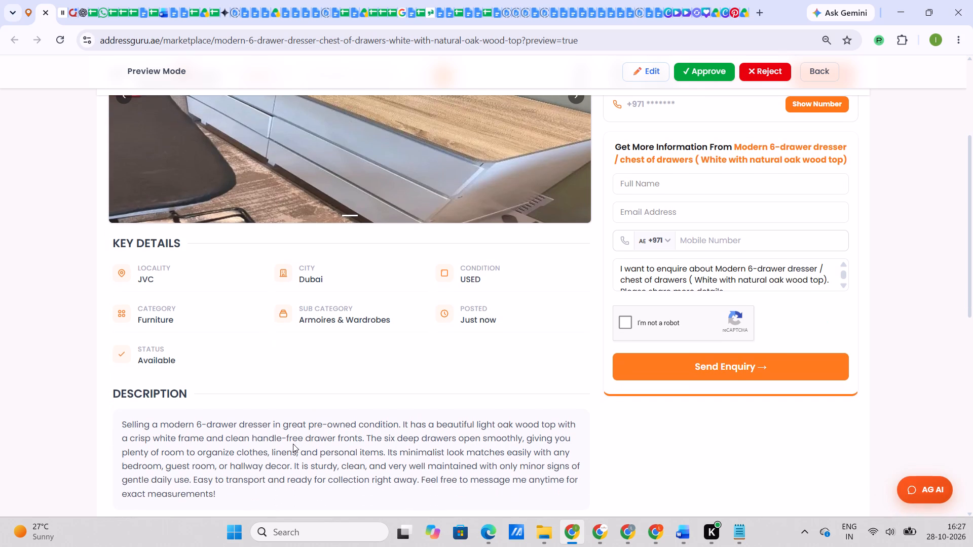
scroll(297, 440, "up", 6)
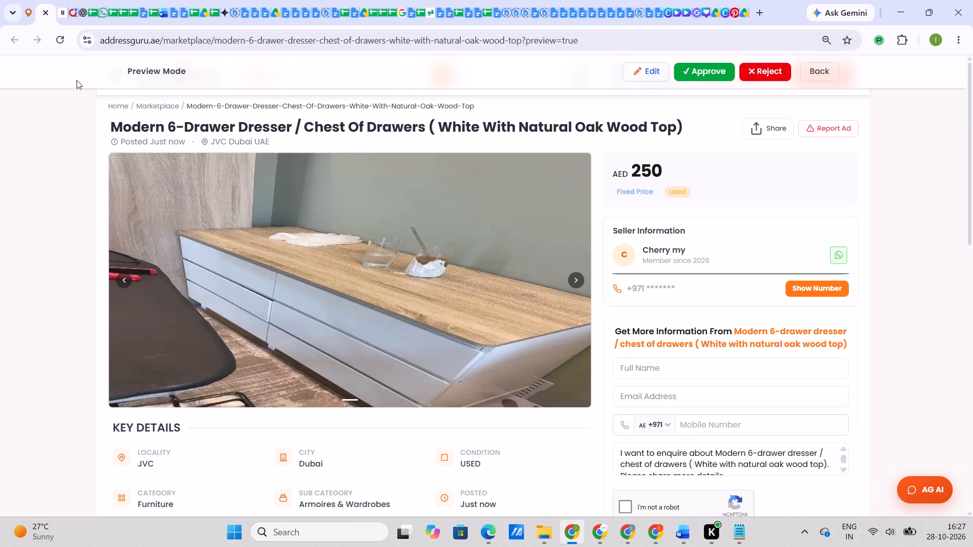
Return to the marketplace listings, open the 6-drawer dresser listing for editing and check the available sub-categories.
left_click(22, 0)
left_click(27, 7)
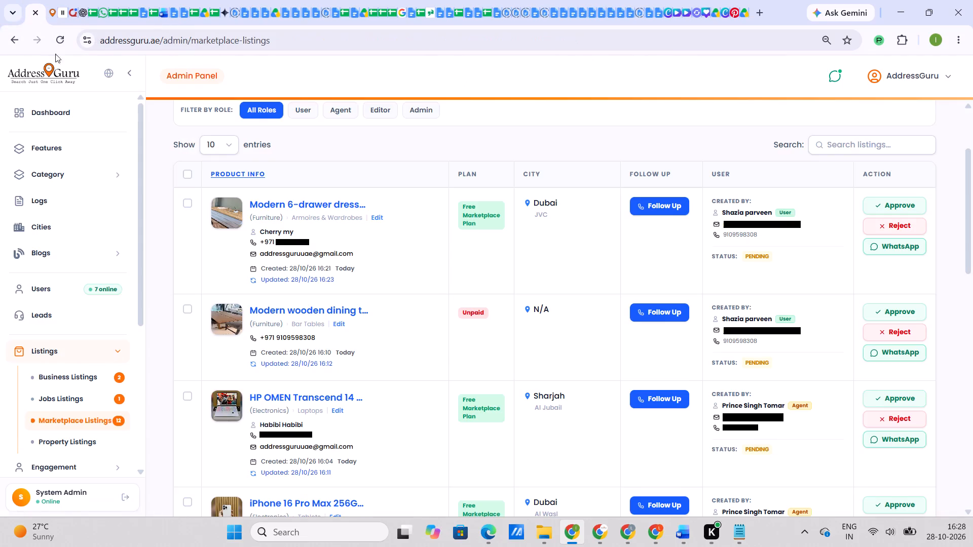
left_click(378, 214)
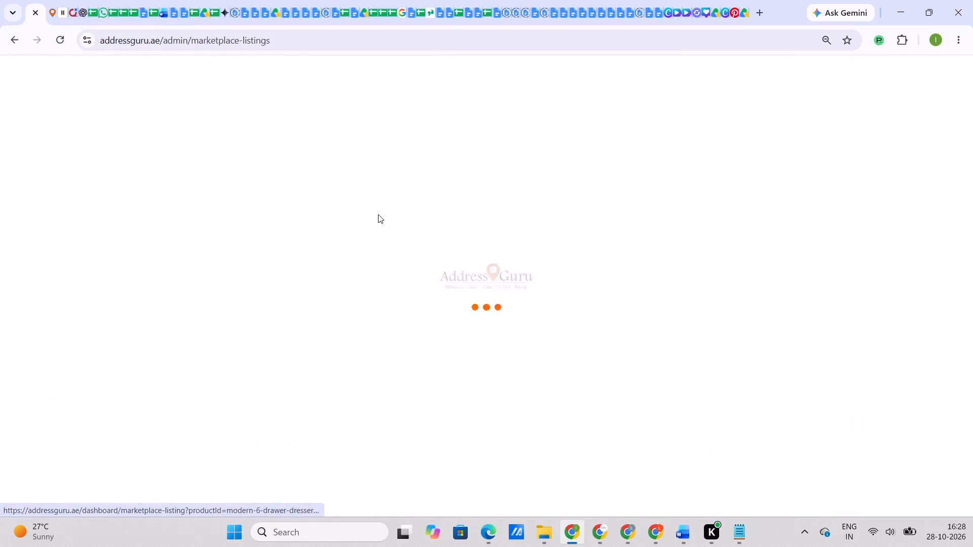
left_click(444, 214)
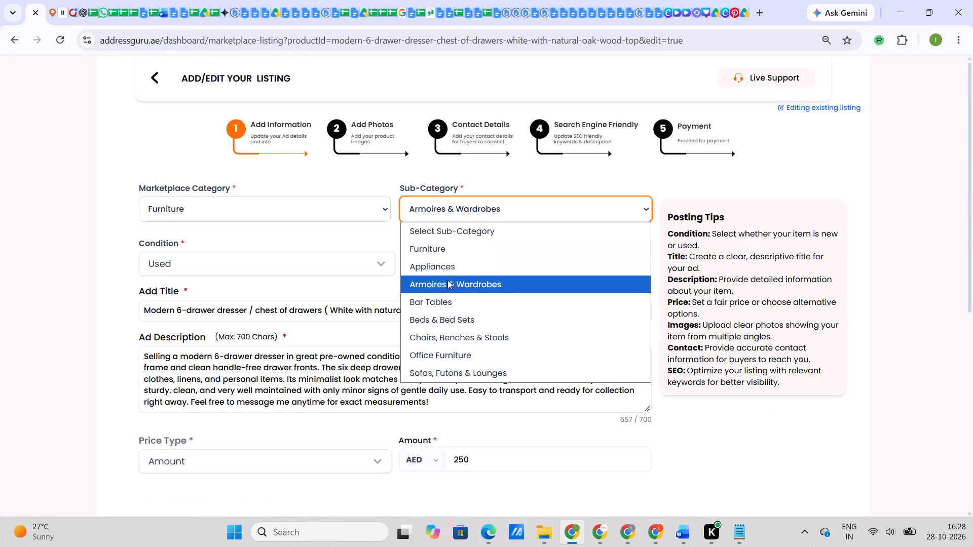
scroll(448, 283, "down", 6)
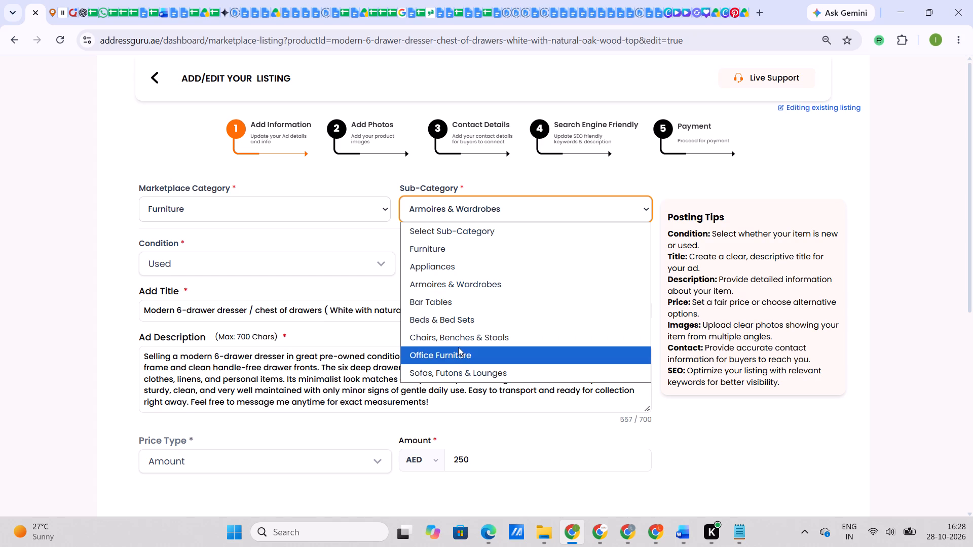
scroll(458, 347, "down", 3)
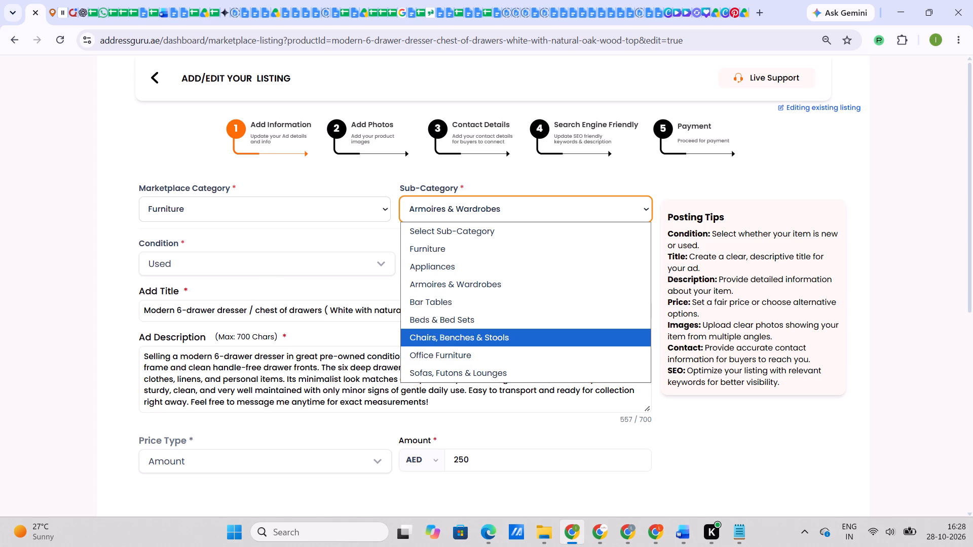
Shorten the listing title to "Modern 6-drawer dresser / chest of drawers" and continue to the photos stage.
left_click(267, 306)
left_click_drag(324, 312, 609, 344)
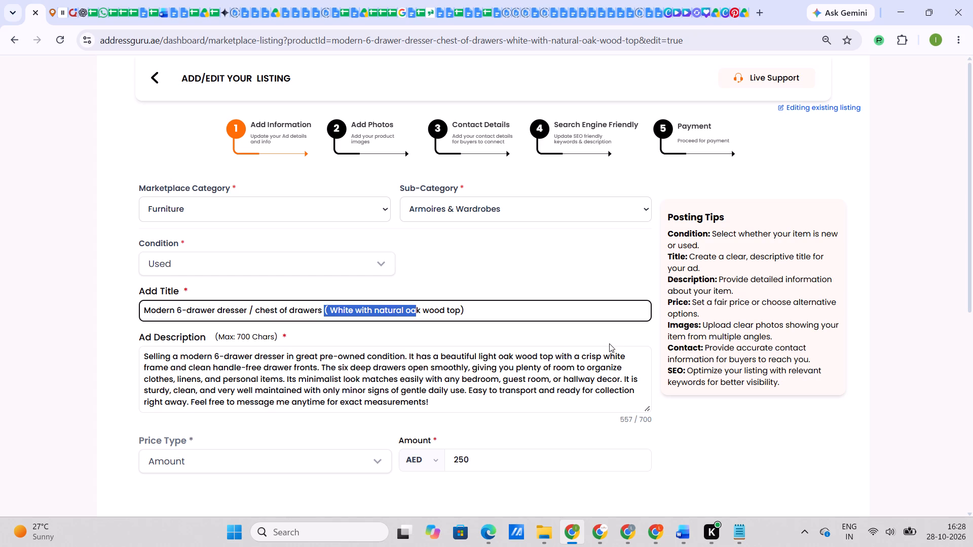
key("BackSpace")
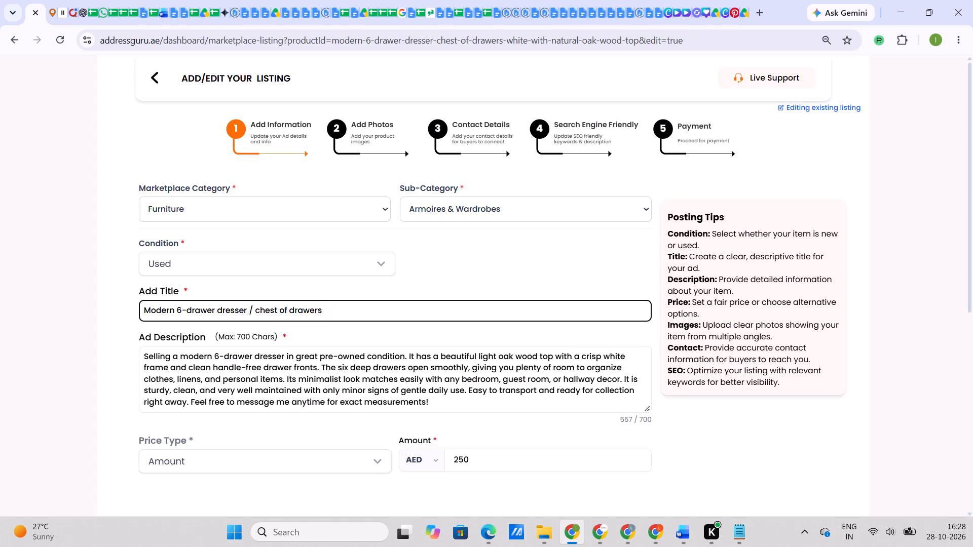
key("BackSpace")
scroll(576, 368, "down", 1)
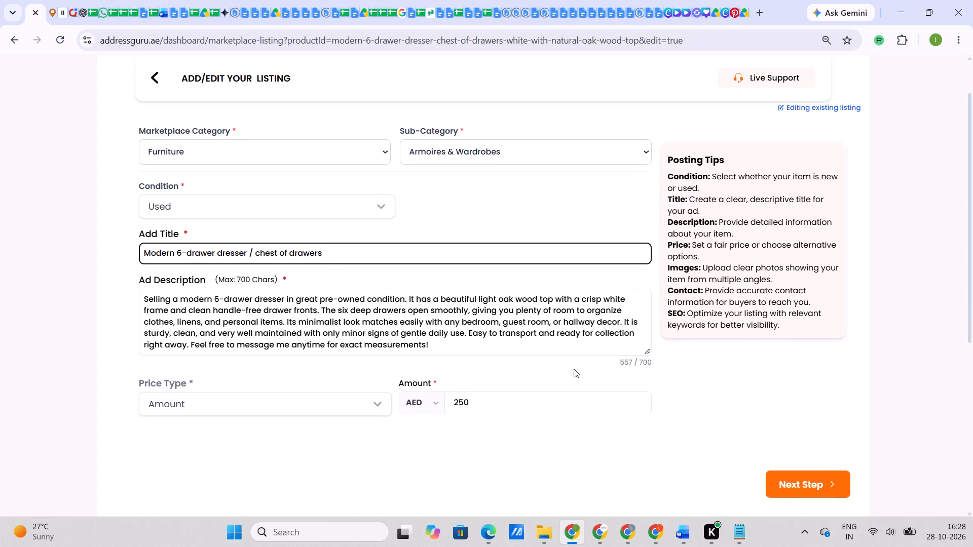
scroll(574, 369, "down", 1)
left_click(796, 484)
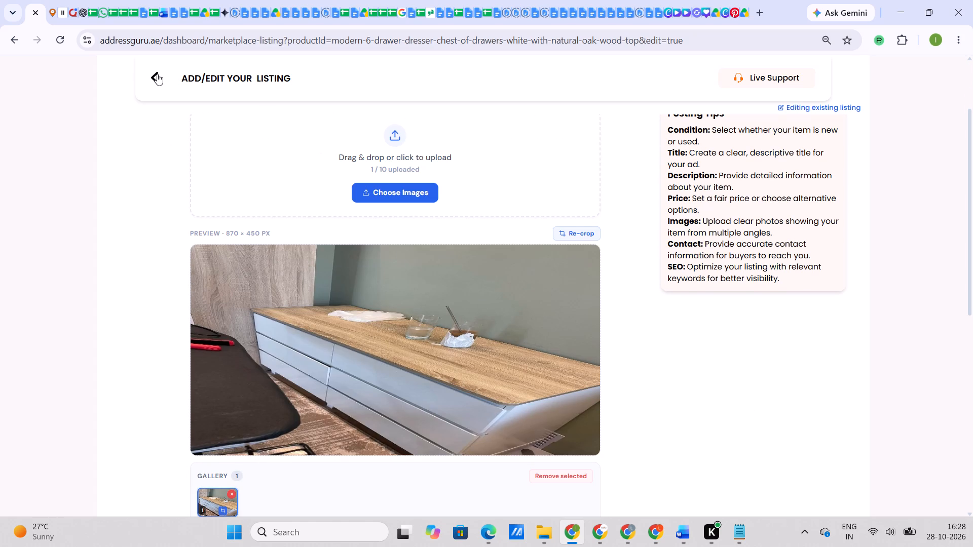
Return to the marketplace listings and approve the Modern 6-drawer dresser listing with the WhatsApp and email notifications both turned off.
left_click(157, 74)
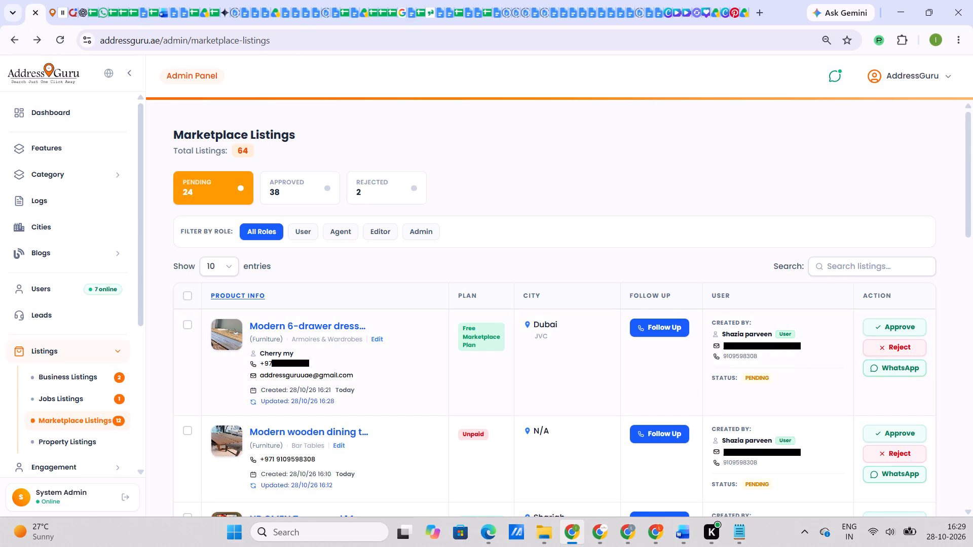
left_click(902, 324)
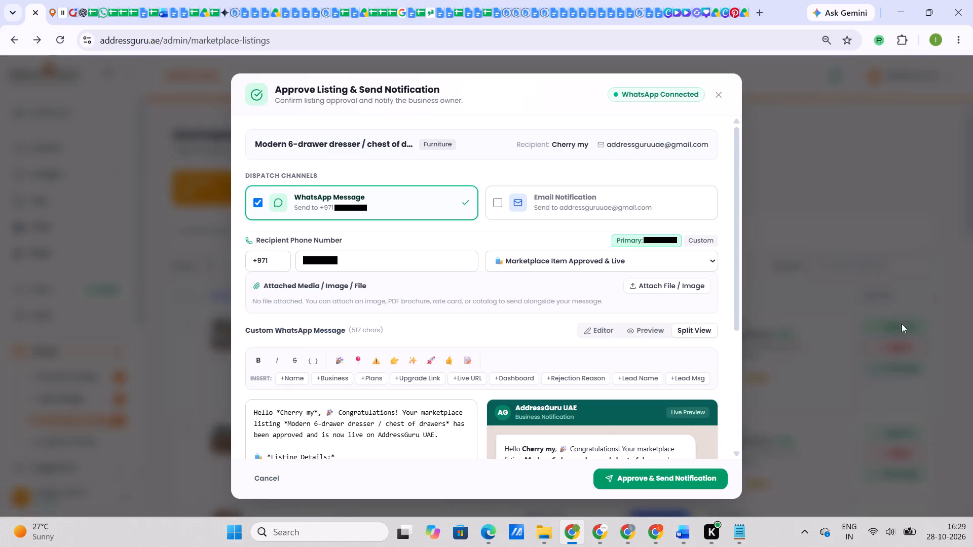
left_click(321, 196)
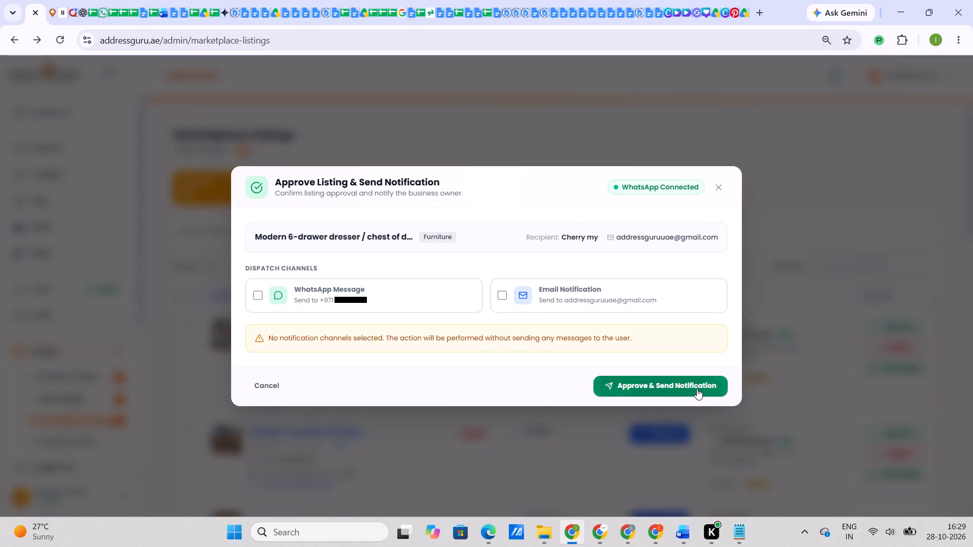
left_click(697, 389)
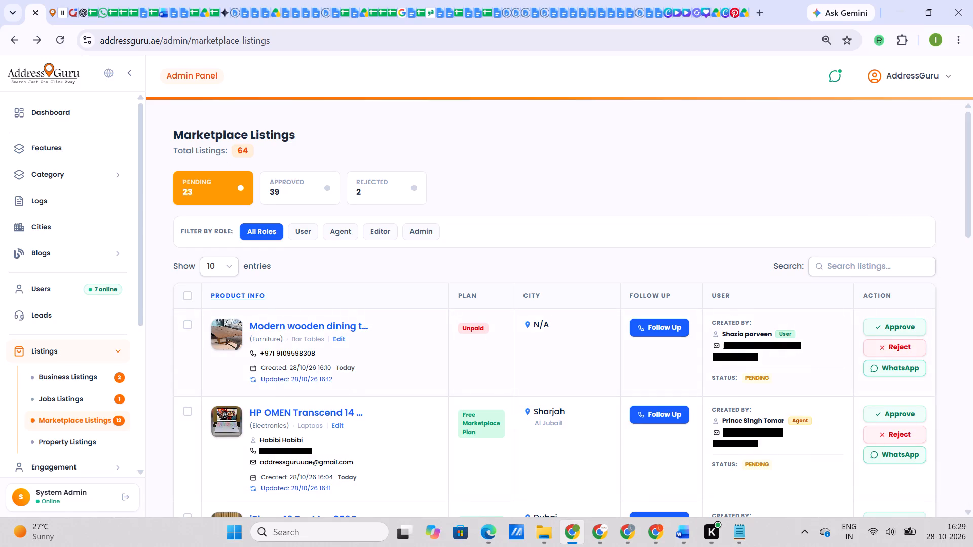
Reload the Marketplace Listings page and look through the pending entries for new submissions.
left_click(58, 45)
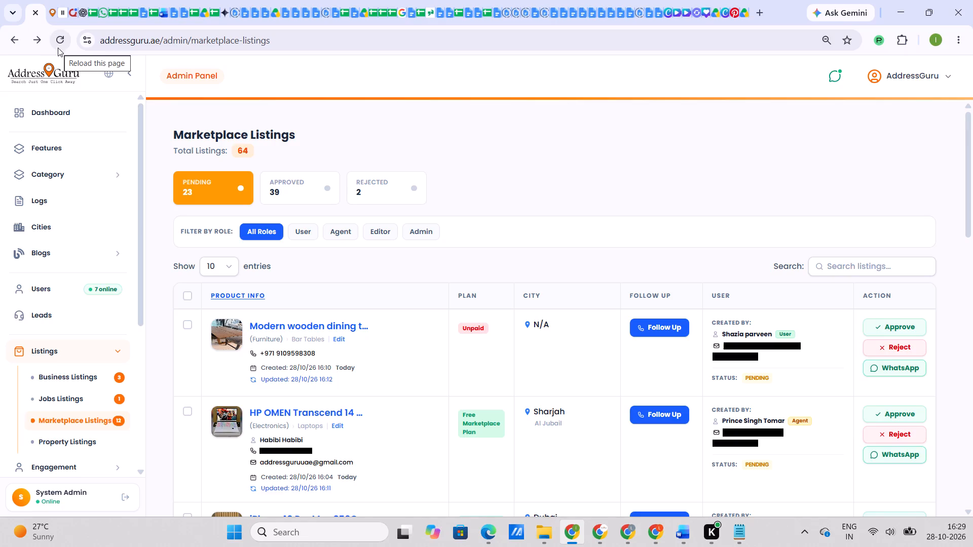
left_click(946, 541)
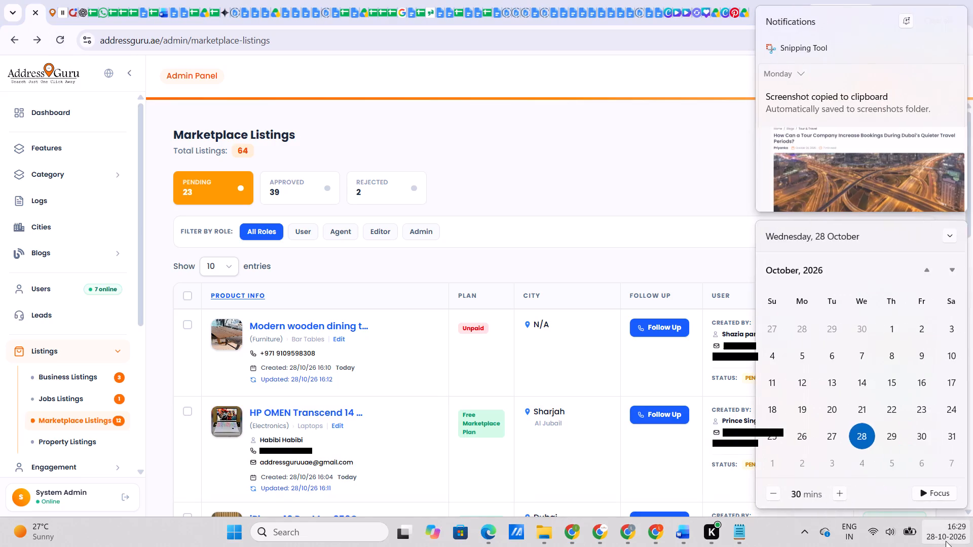
left_click(946, 541)
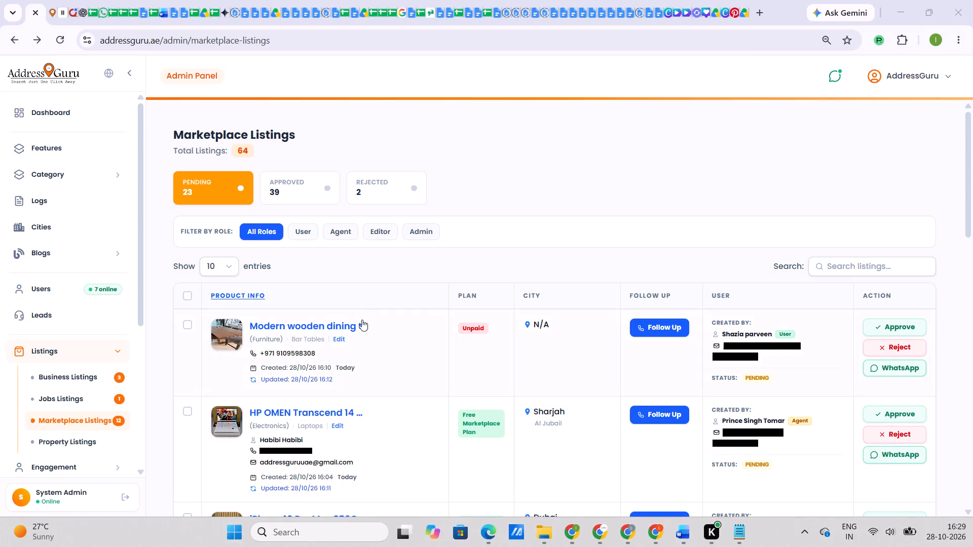
left_click(63, 37)
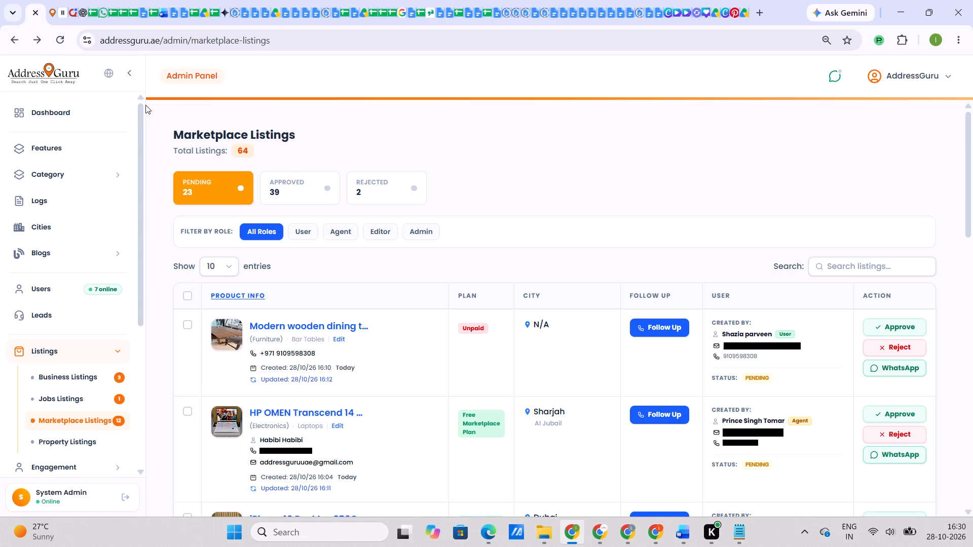
left_click(59, 35)
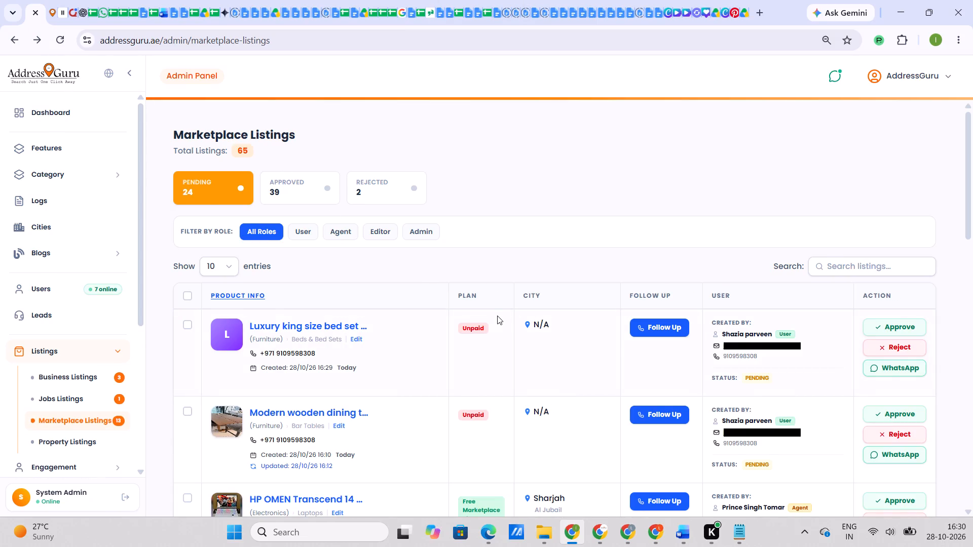
scroll(452, 335, "down", 1)
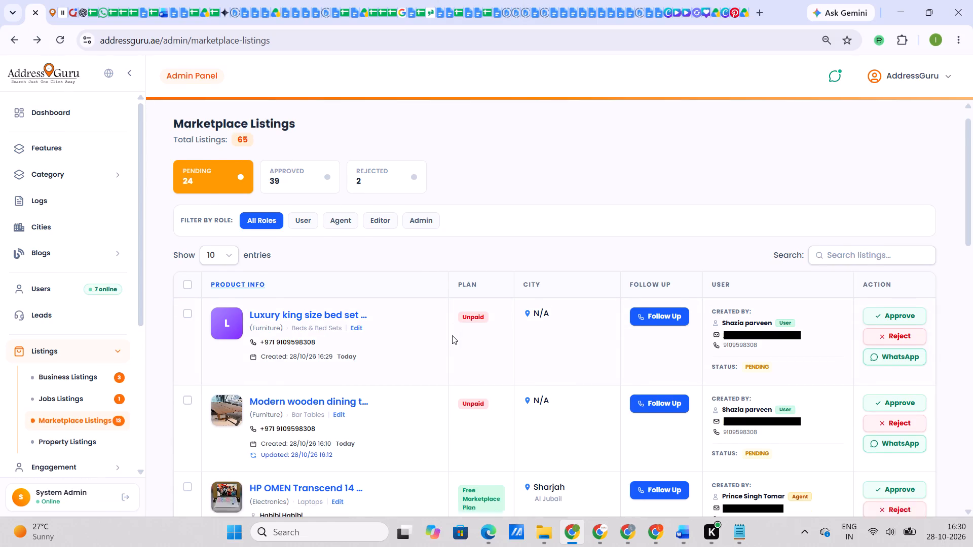
scroll(452, 335, "down", 1)
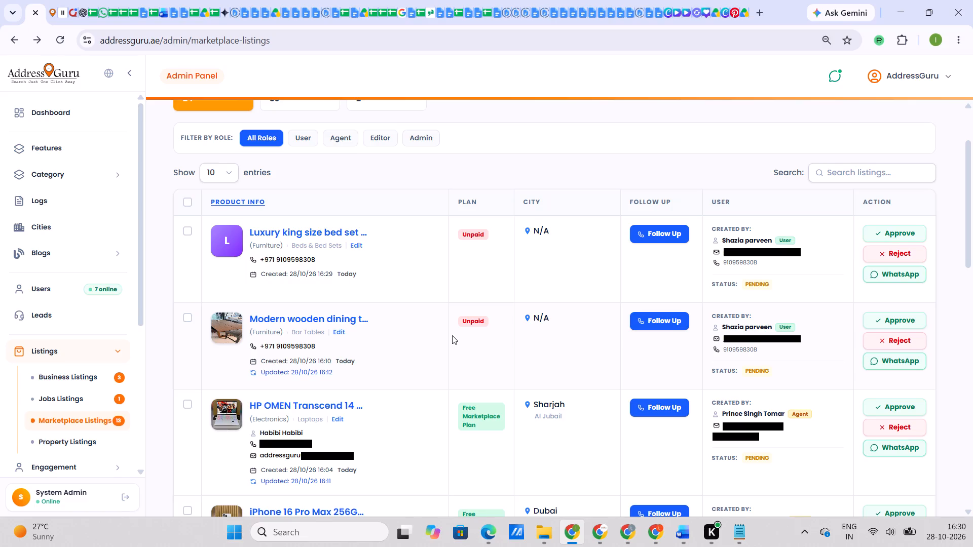
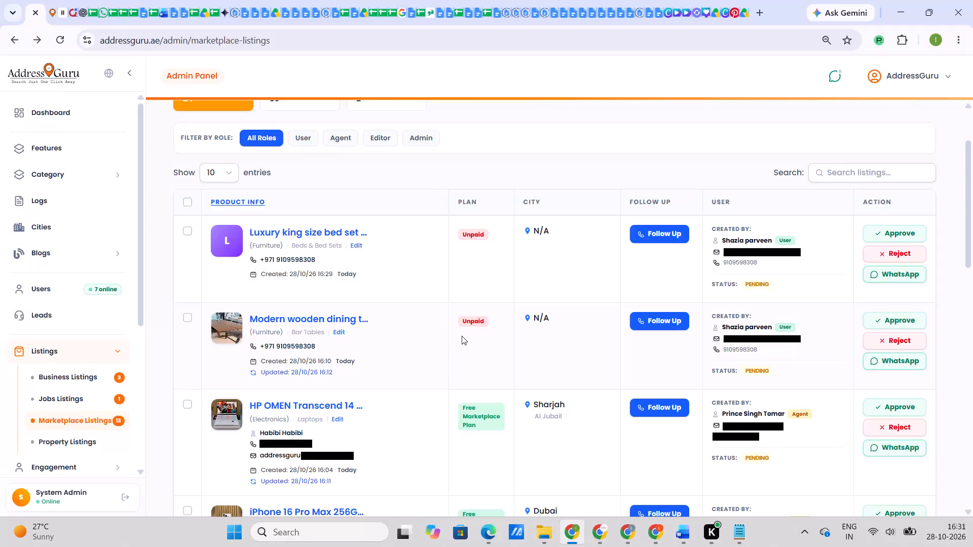
Approve the pending HP OMEN Transcend 14 laptop listing in Sharjah.
scroll(462, 337, "down", 1)
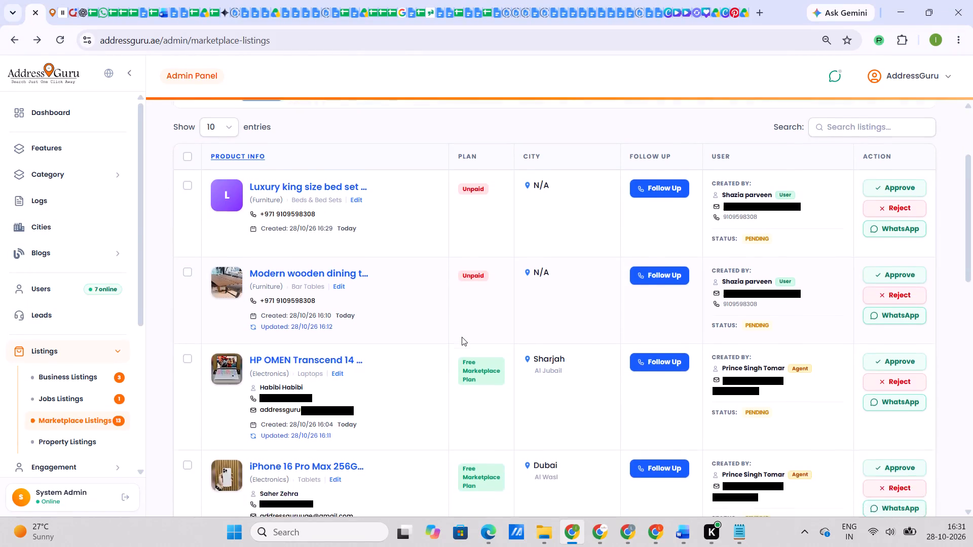
scroll(462, 337, "down", 2)
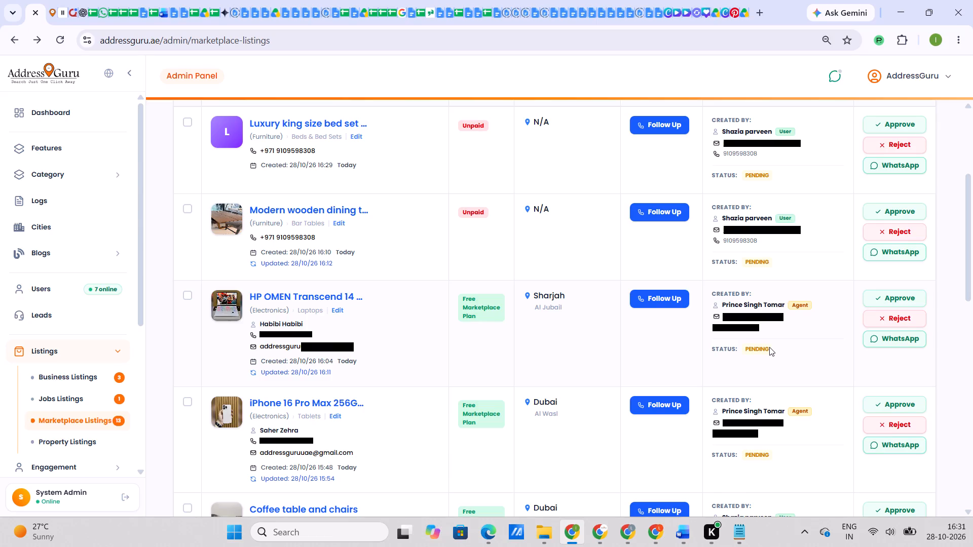
left_click(907, 299)
left_click(387, 211)
left_click(631, 385)
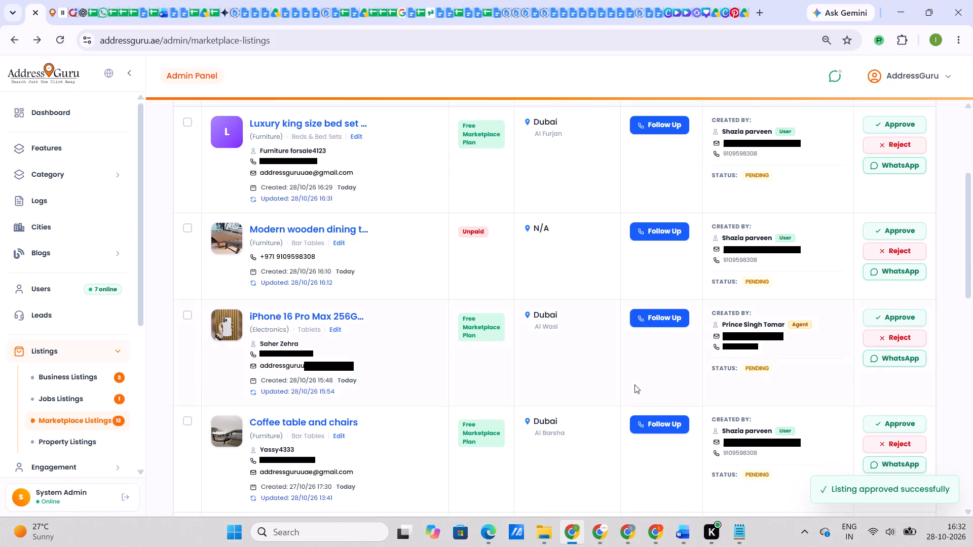
Refresh the marketplace listings and display the approved ones.
left_click(64, 40)
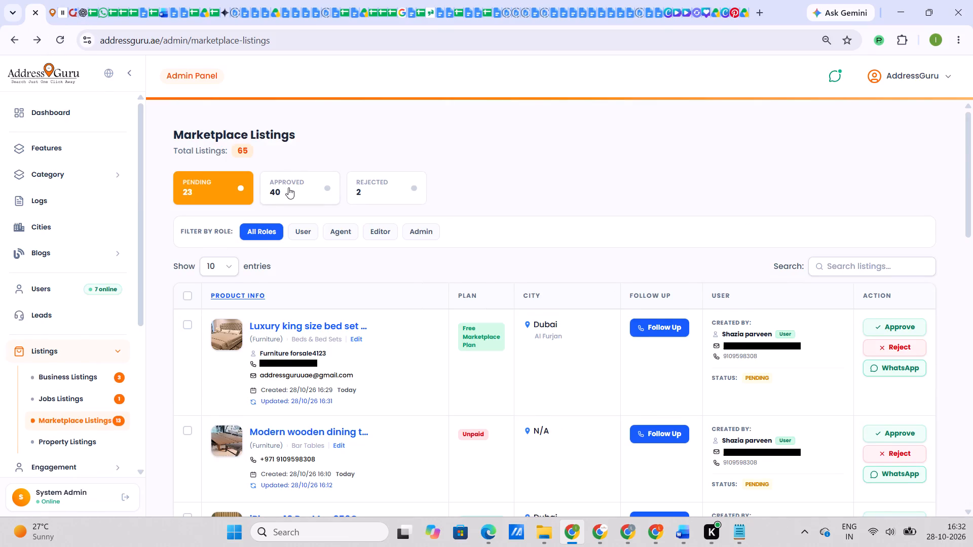
scroll(288, 187, "down", 2)
left_click(304, 136)
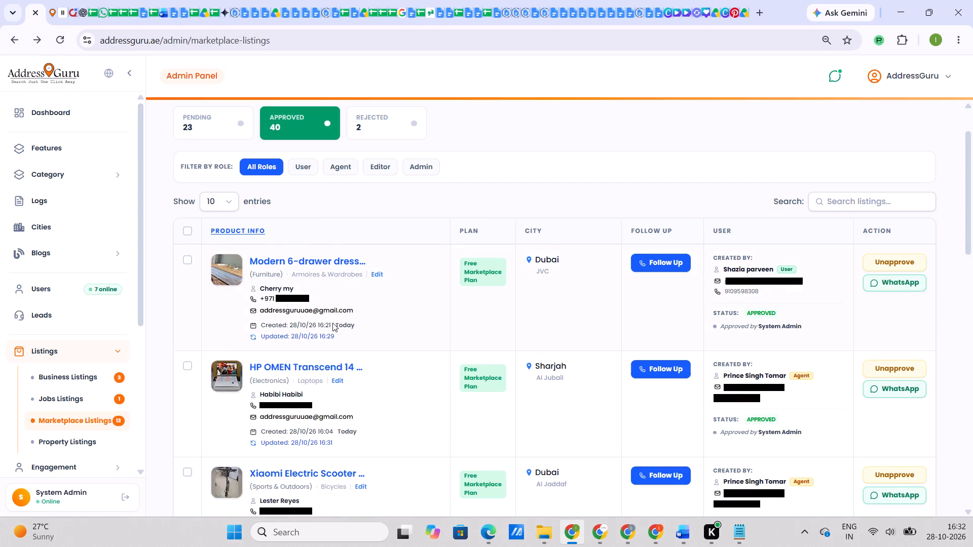
Preview the approved HP OMEN Transcend 14 laptop listing, examine its photos, key details and description, and close the preview.
scroll(333, 323, "down", 1)
left_click(329, 346)
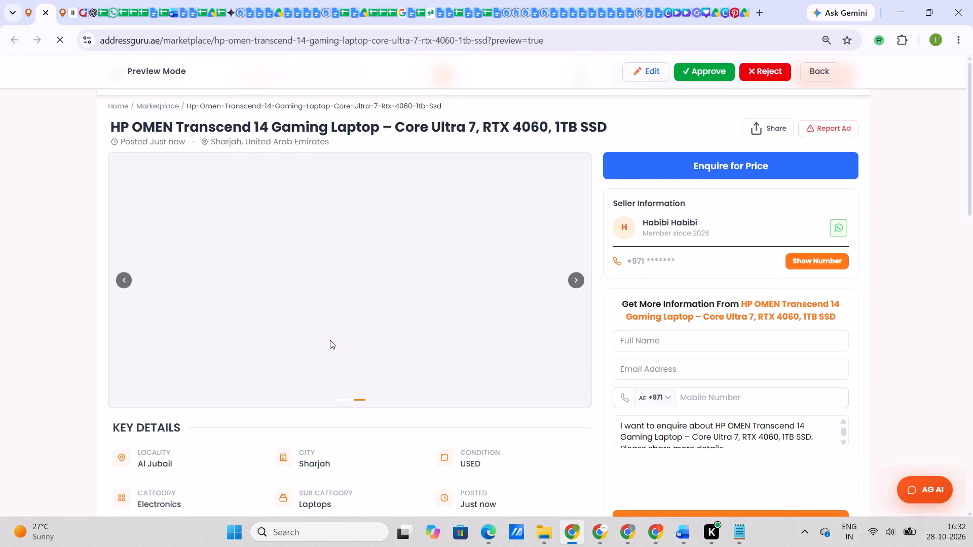
scroll(330, 340, "down", 2)
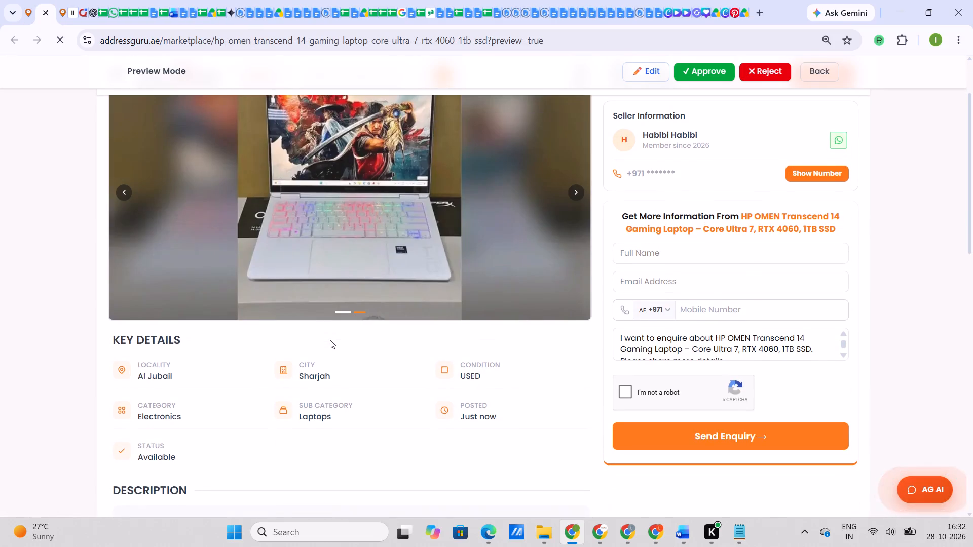
scroll(326, 329, "down", 2)
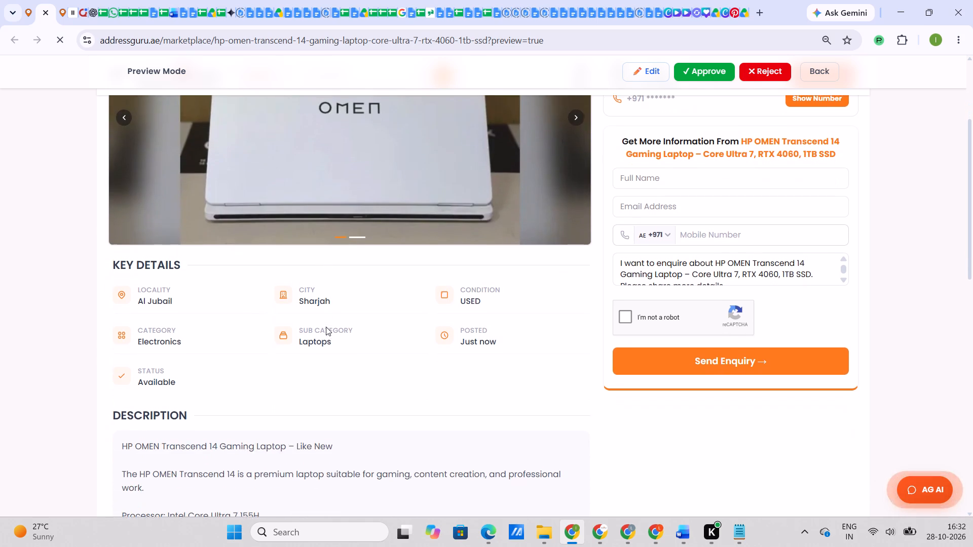
scroll(326, 326, "down", 3)
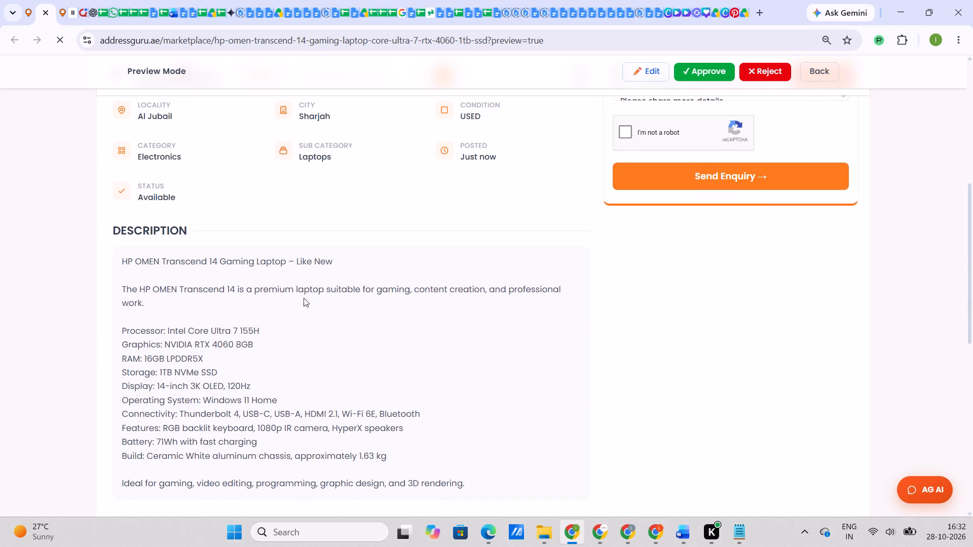
scroll(306, 295, "down", 1)
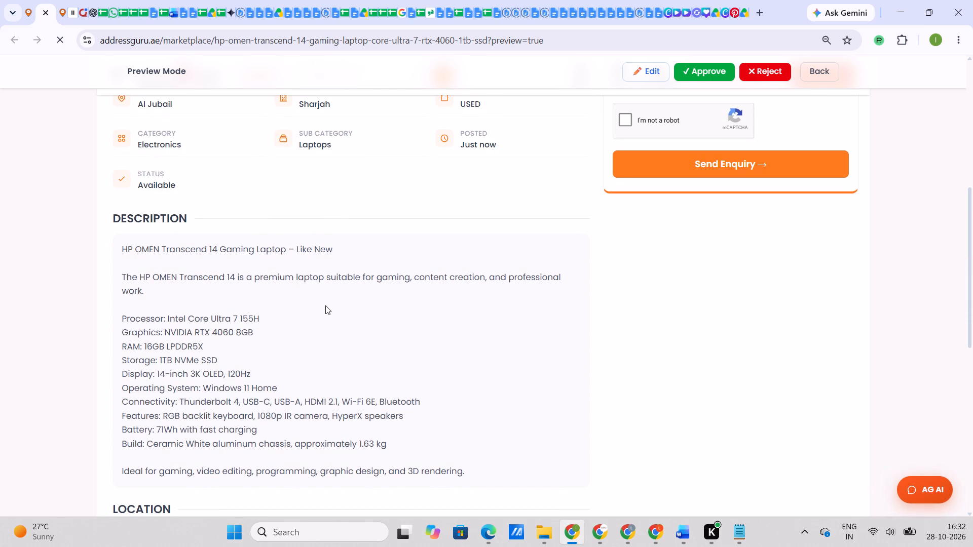
scroll(328, 303, "down", 1)
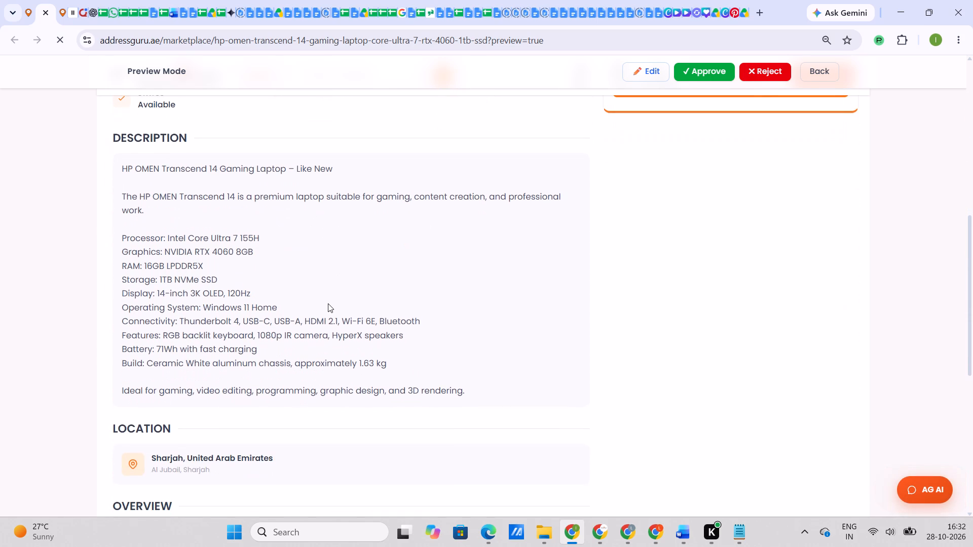
scroll(328, 303, "down", 1)
left_click(45, 8)
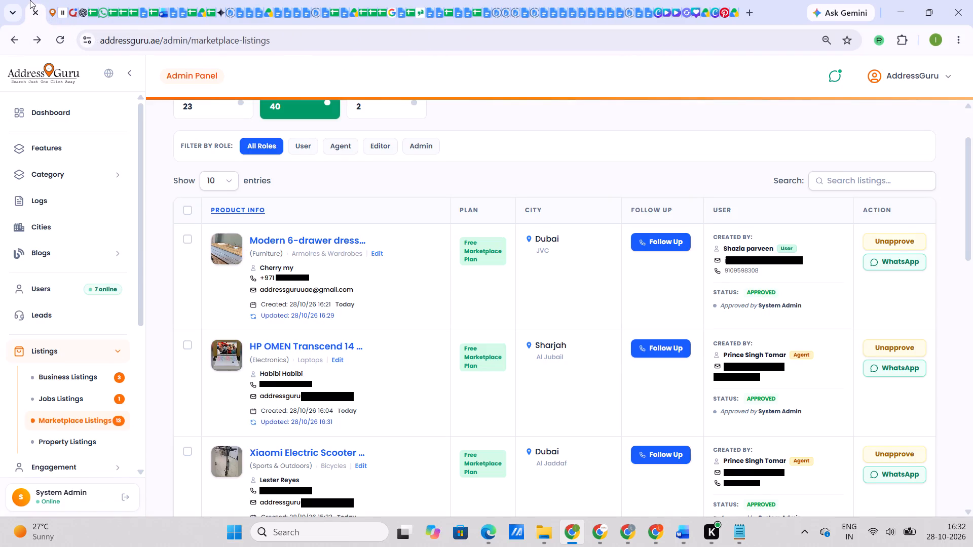
Open the users list and examine the newest registered account, Hello Landscaping & Pools LLC.
left_click(93, 284)
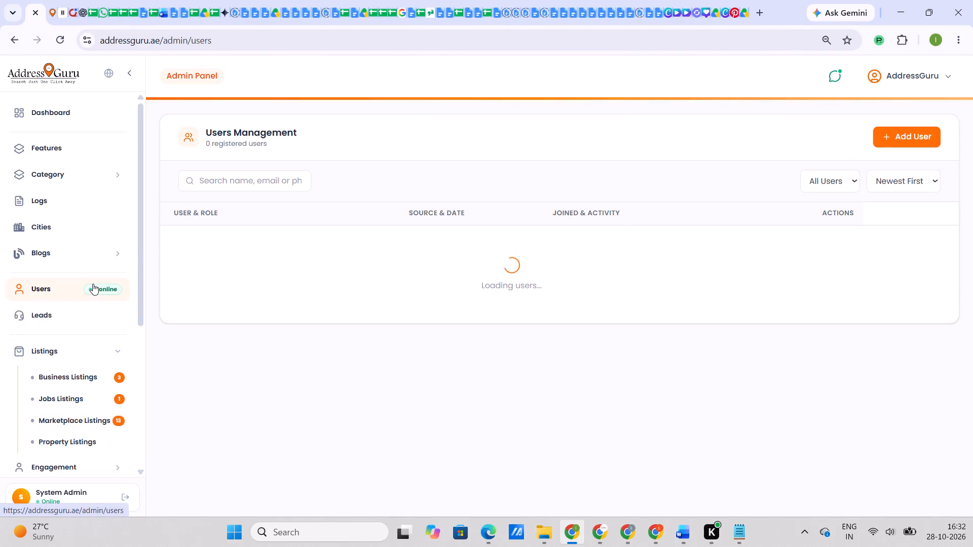
left_click(97, 375)
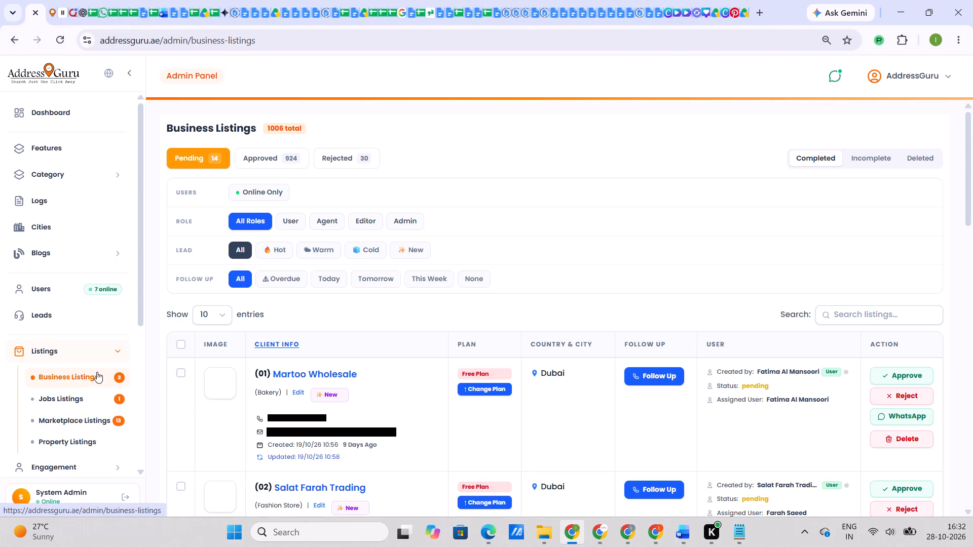
left_click(79, 295)
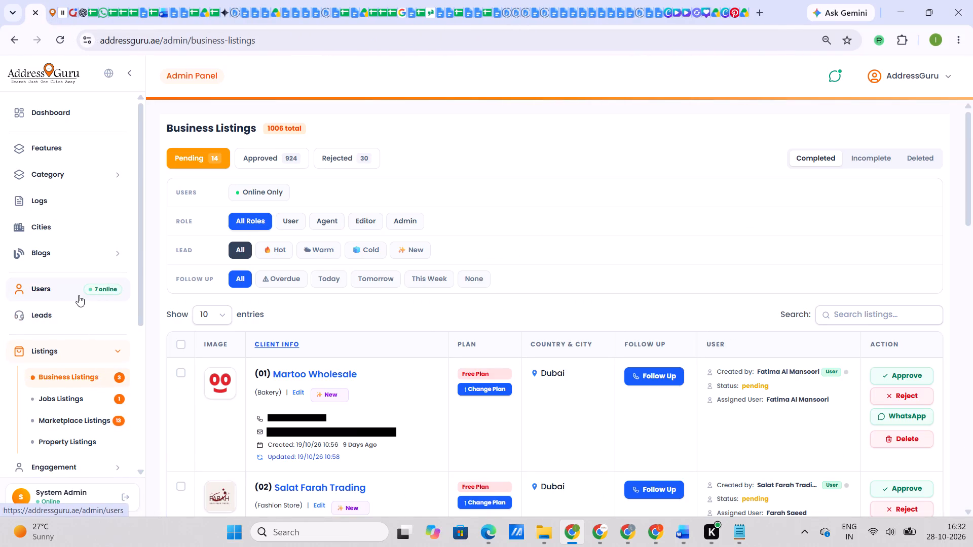
left_click_drag(204, 239, 251, 235)
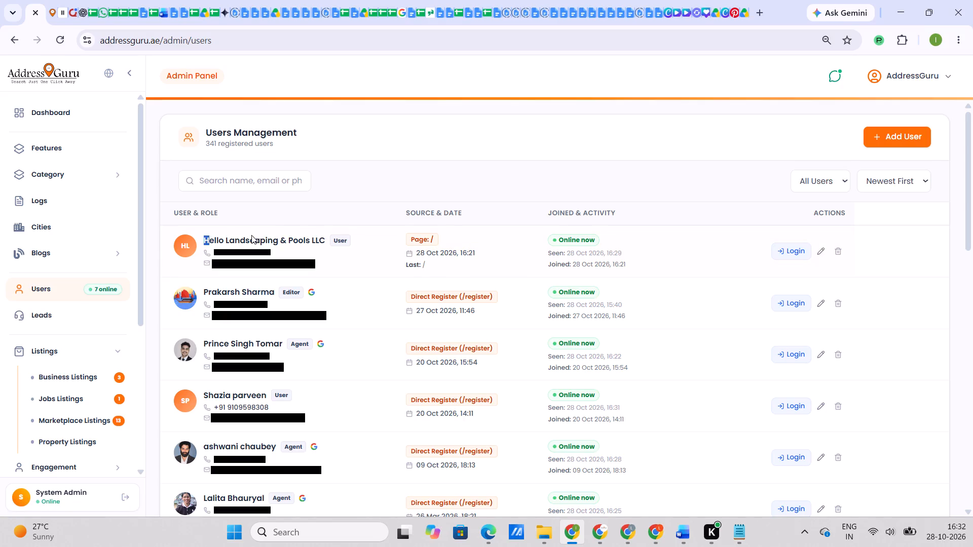
left_click_drag(251, 235, 329, 230)
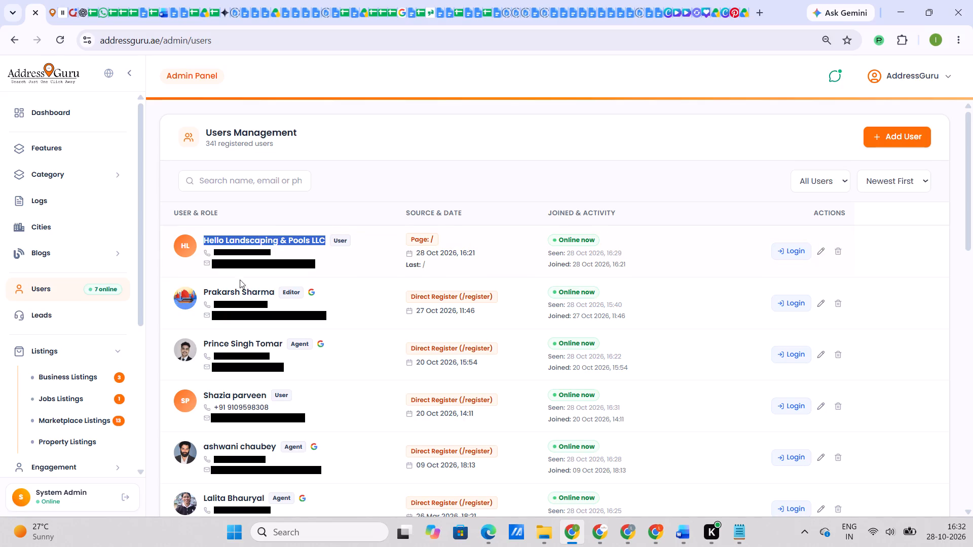
Check the pending business listings under Incomplete, then return to the Completed ones.
left_click(103, 378)
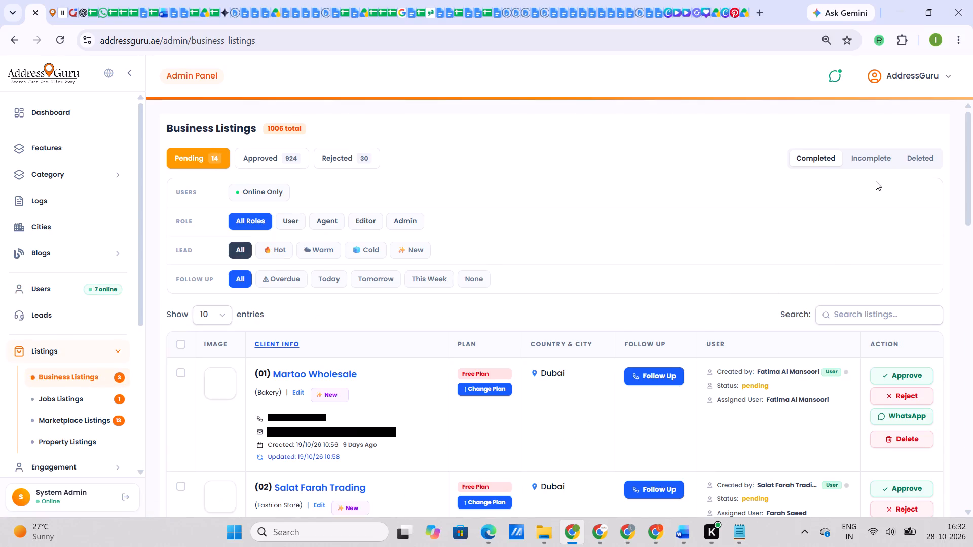
left_click(863, 153)
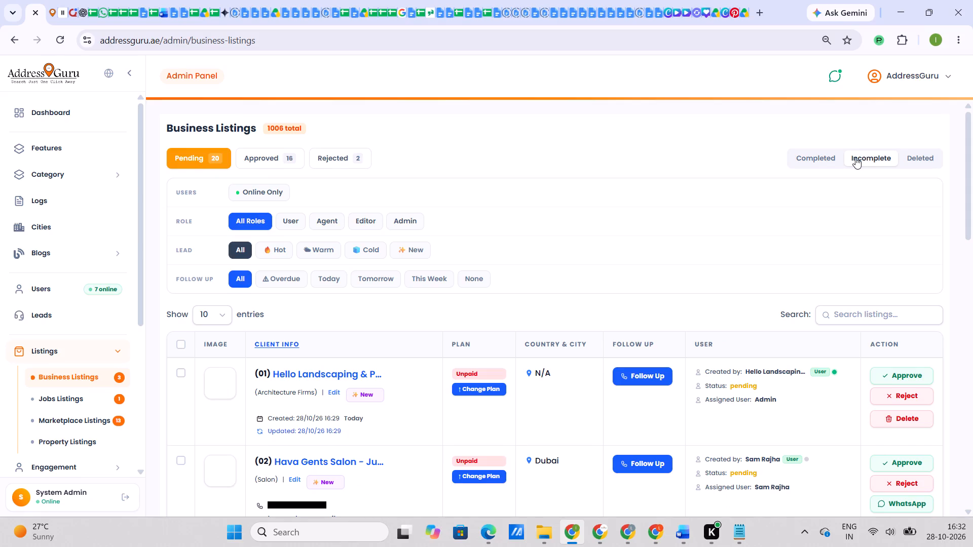
left_click(807, 160)
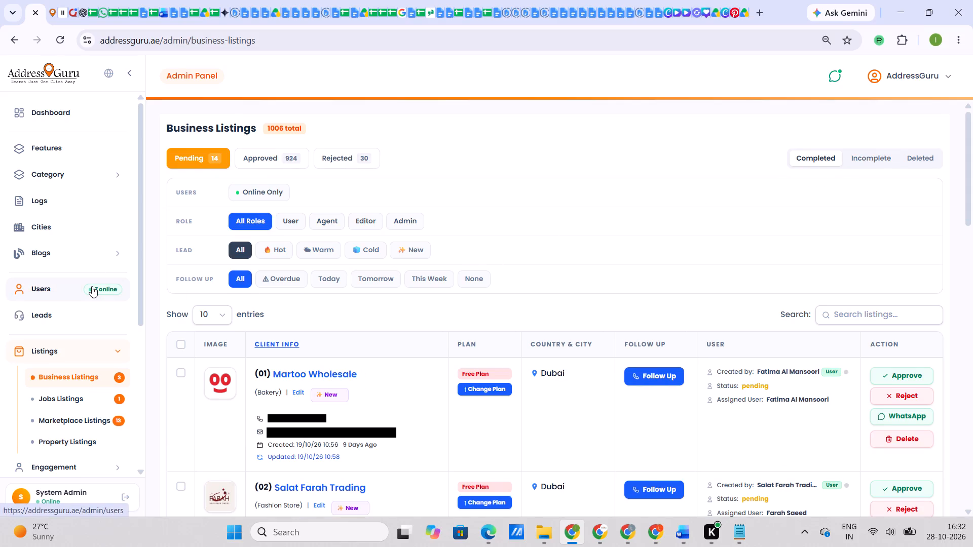
Open the pending Luxury king size bed set marketplace listing for editing, examine its information and return to the marketplace listings.
left_click(109, 429)
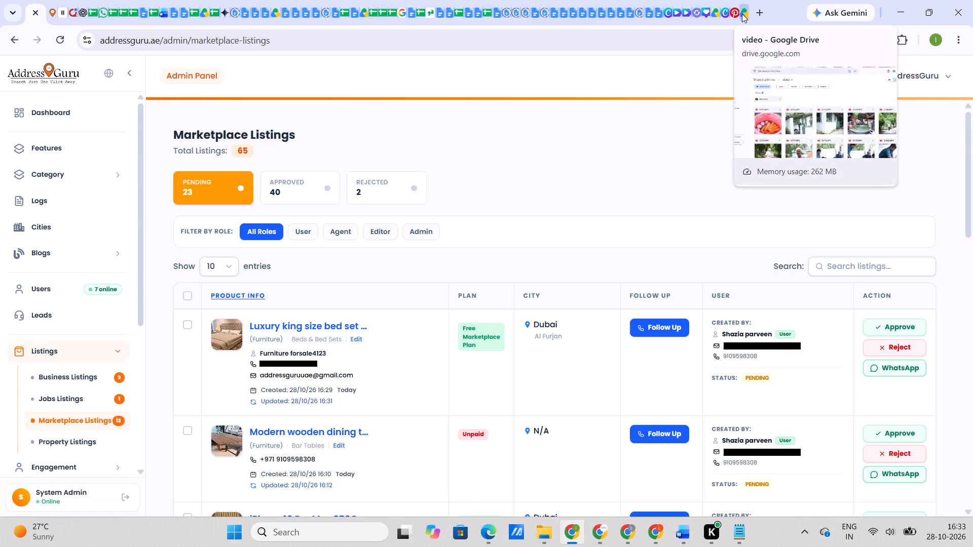
double_click(354, 342)
scroll(354, 342, "down", 1)
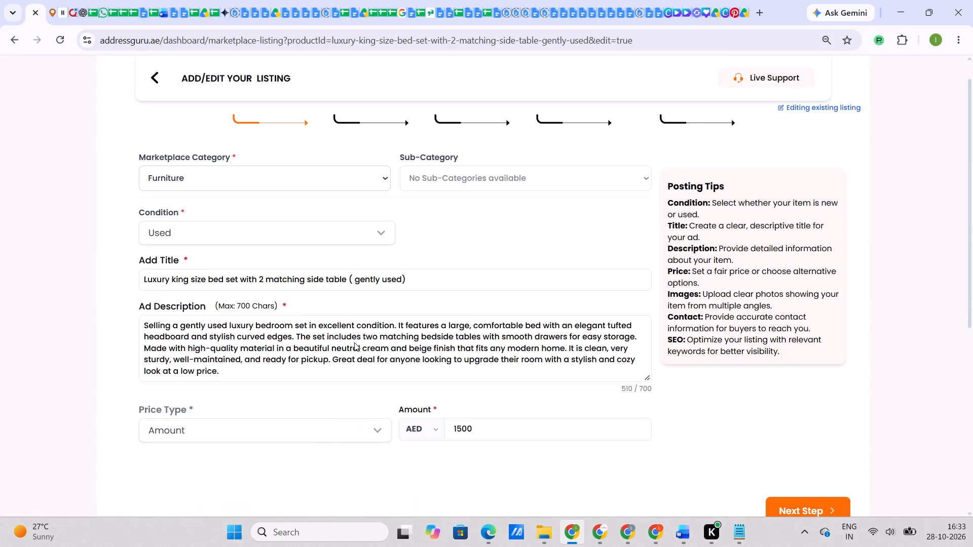
left_click(7, 42)
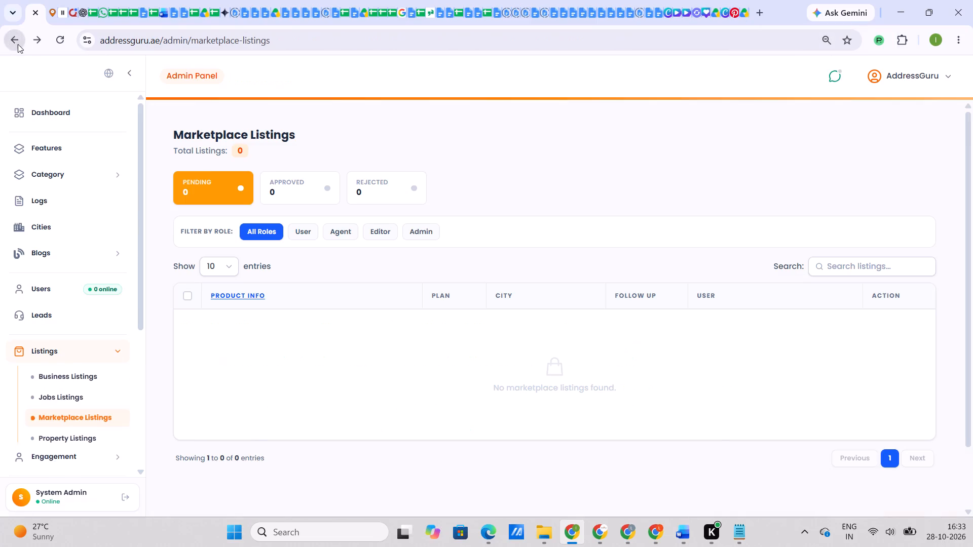
Preview the pending iPhone 16 Pro Max 256GB listing, examine its photos, key details and description, and close the preview.
scroll(485, 265, "down", 2)
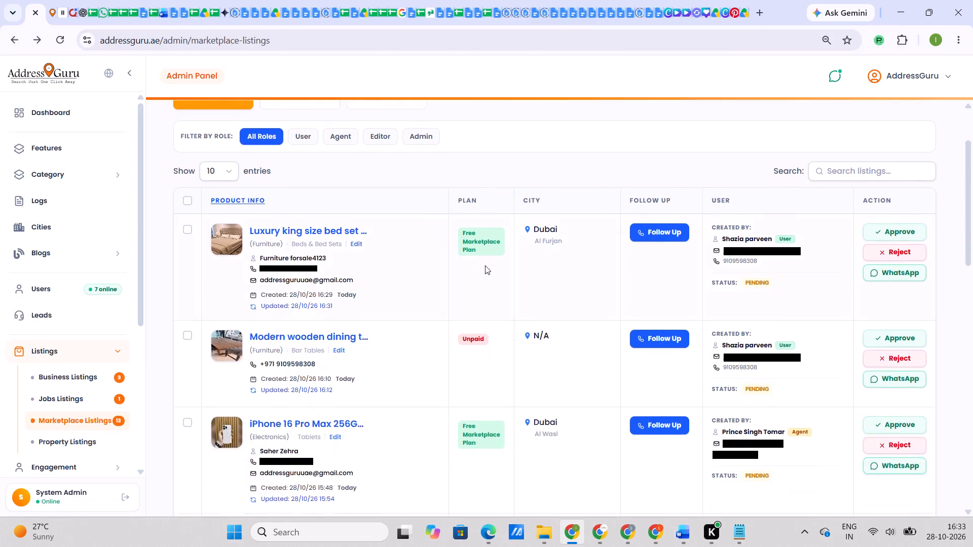
scroll(485, 265, "down", 4)
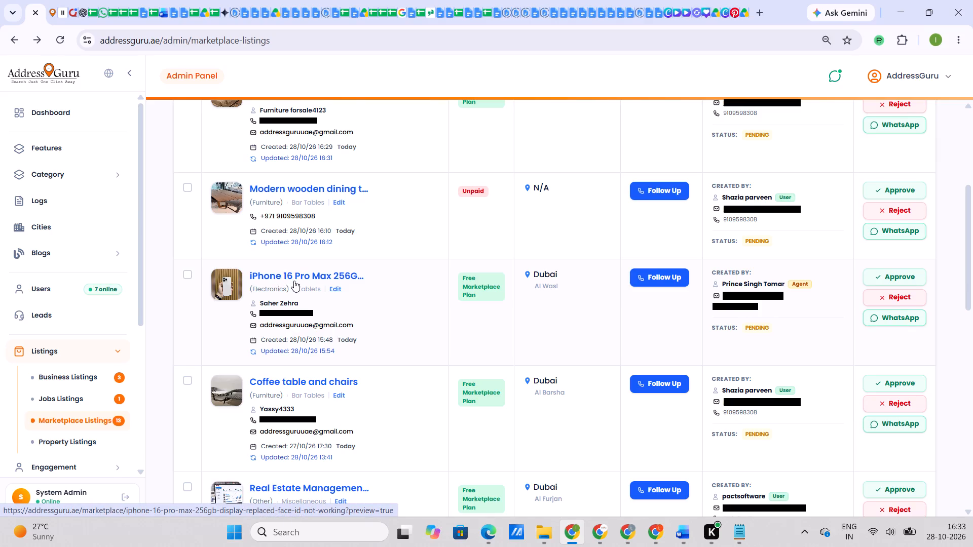
left_click(294, 281)
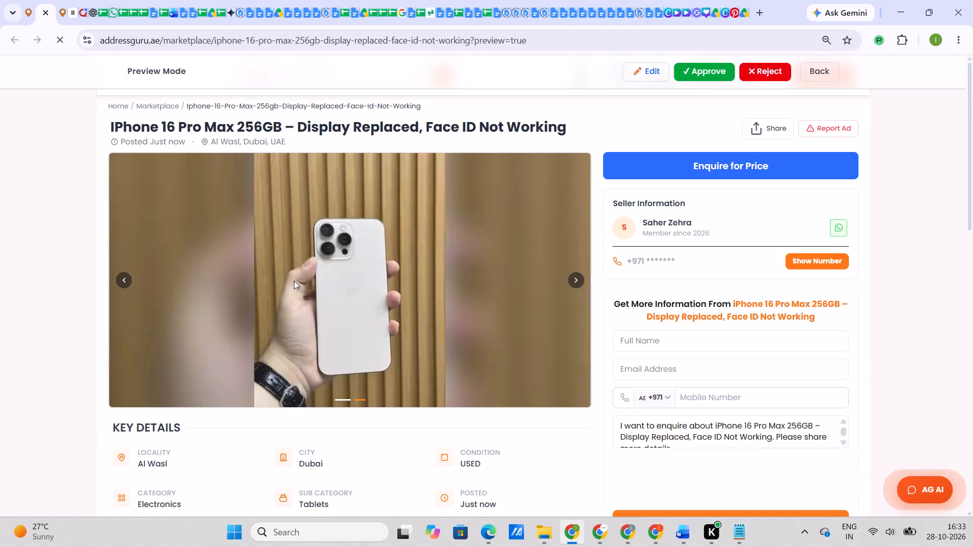
scroll(303, 280, "down", 2)
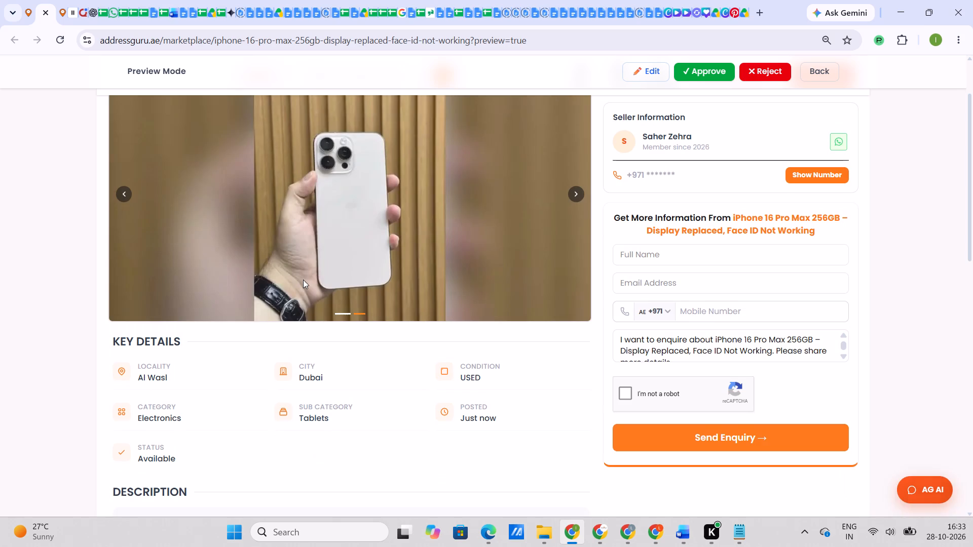
scroll(303, 280, "down", 4)
scroll(303, 280, "up", 3)
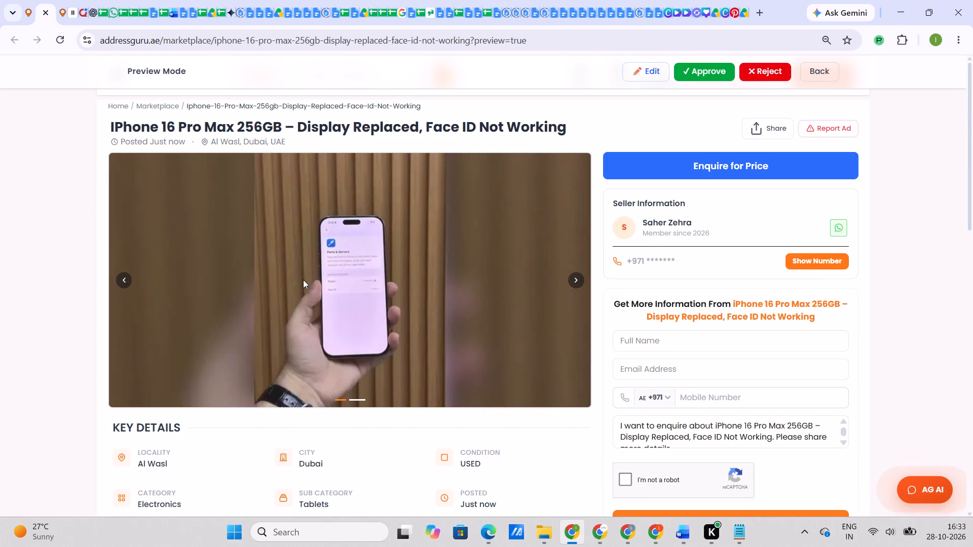
scroll(303, 280, "down", 4)
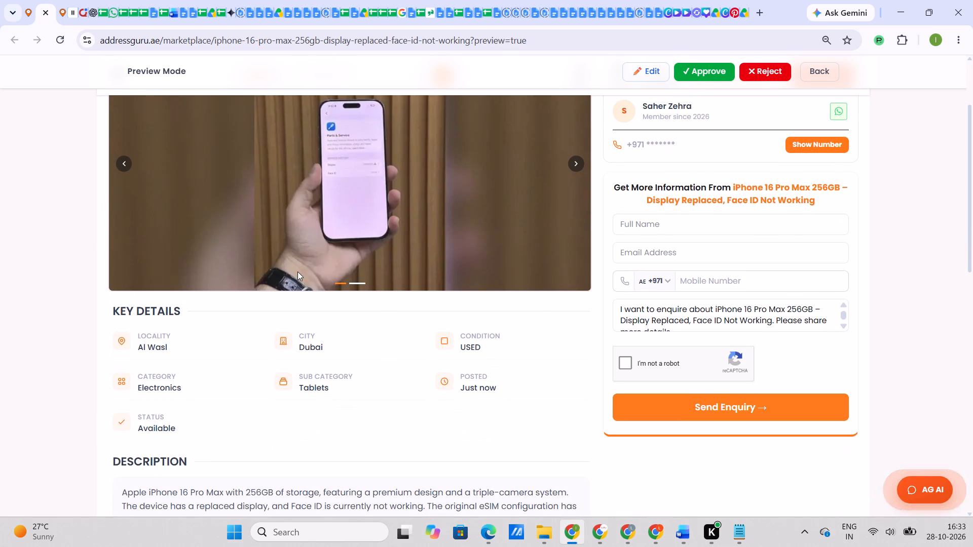
scroll(297, 271, "down", 2)
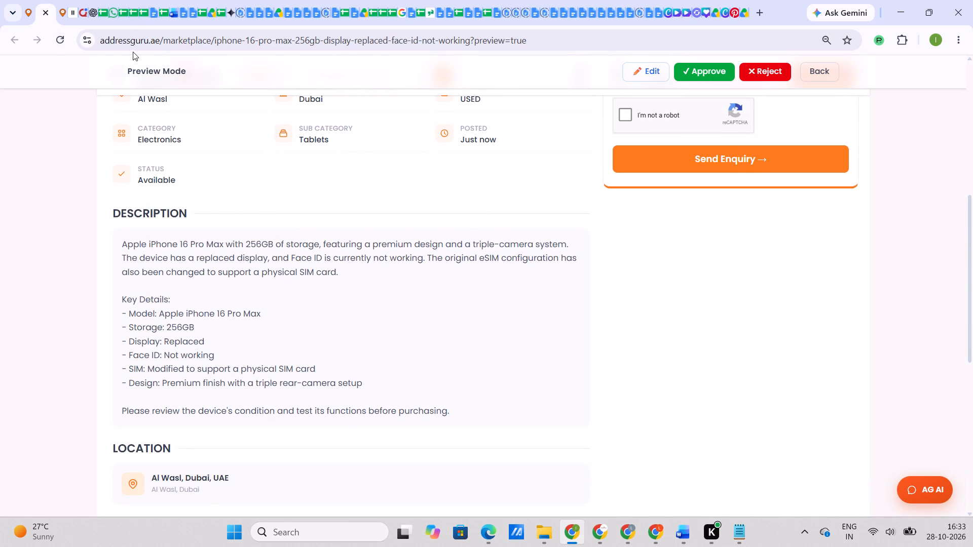
left_click(48, 12)
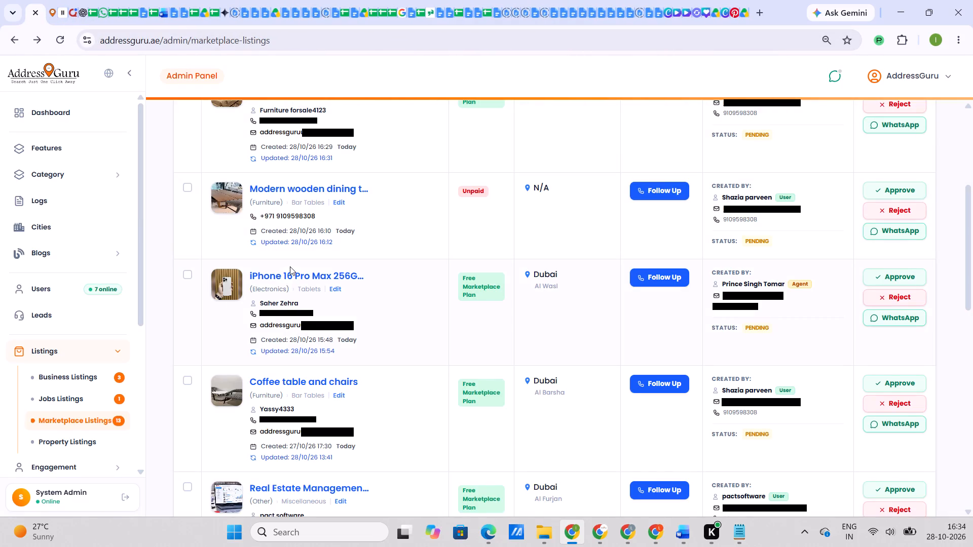
Open the iPhone 16 Pro Max listing for editing, review its category, description and additional fields, and leave the editor.
left_click(330, 290)
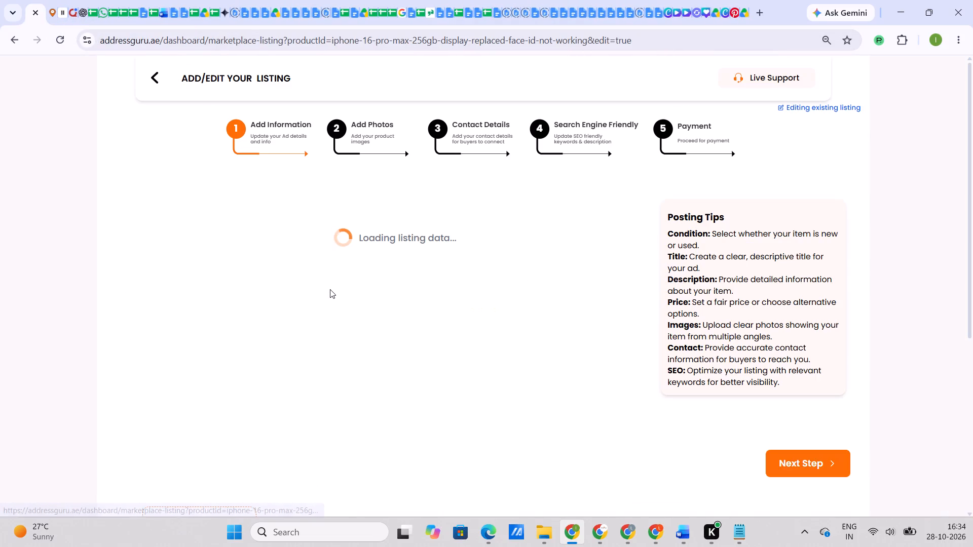
scroll(323, 288, "down", 2)
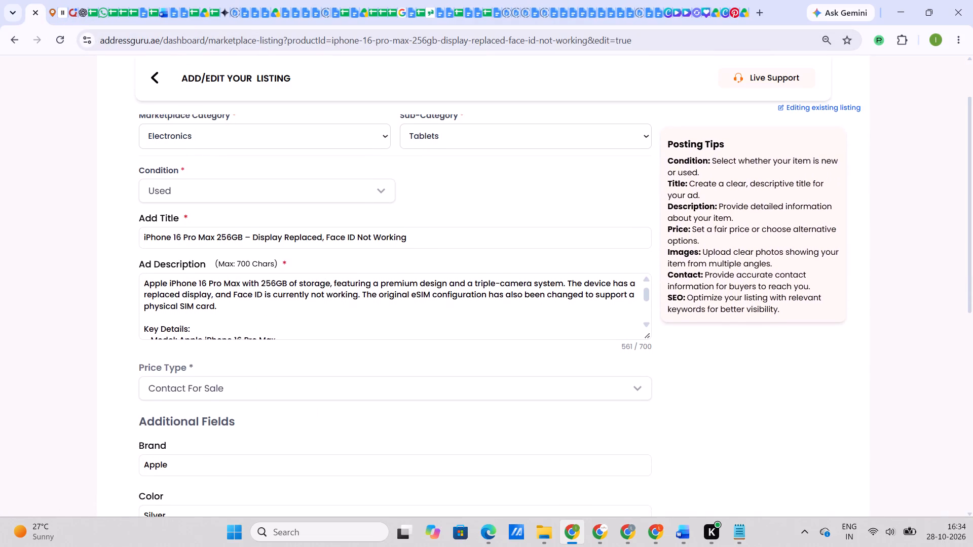
scroll(321, 289, "down", 4)
scroll(304, 342, "down", 2)
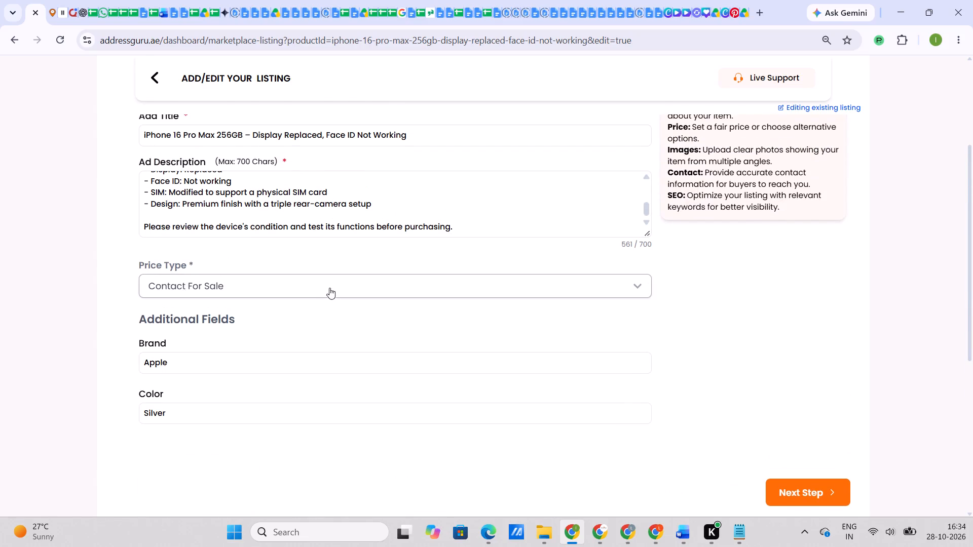
left_click(154, 79)
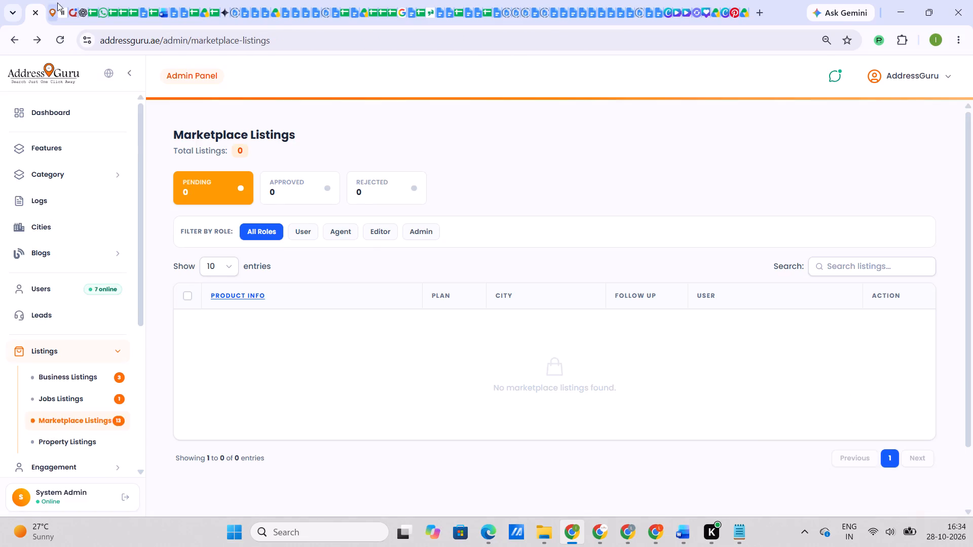
left_click(51, 0)
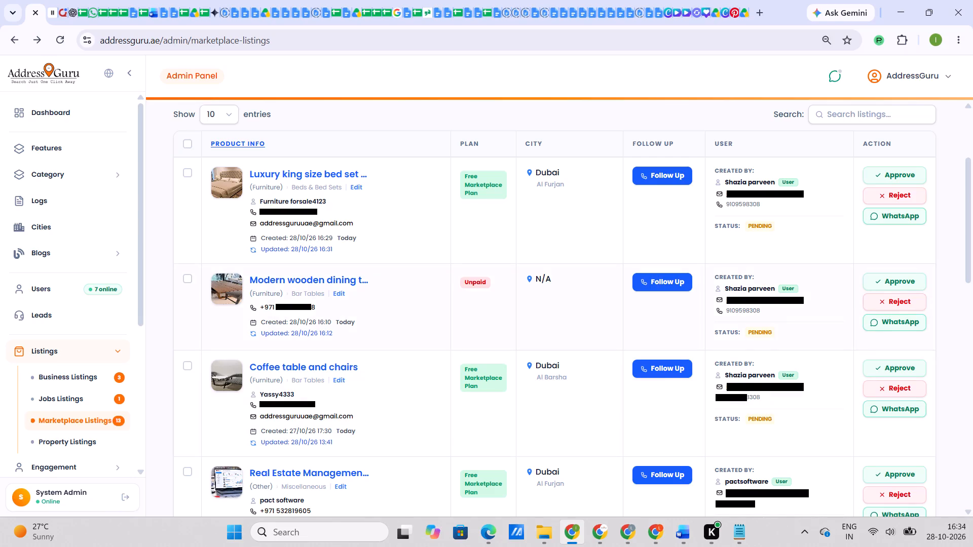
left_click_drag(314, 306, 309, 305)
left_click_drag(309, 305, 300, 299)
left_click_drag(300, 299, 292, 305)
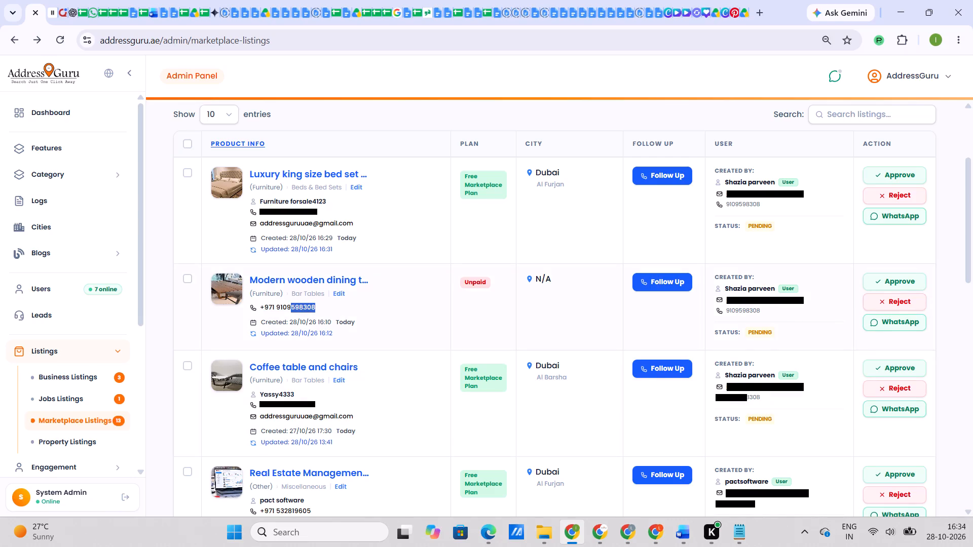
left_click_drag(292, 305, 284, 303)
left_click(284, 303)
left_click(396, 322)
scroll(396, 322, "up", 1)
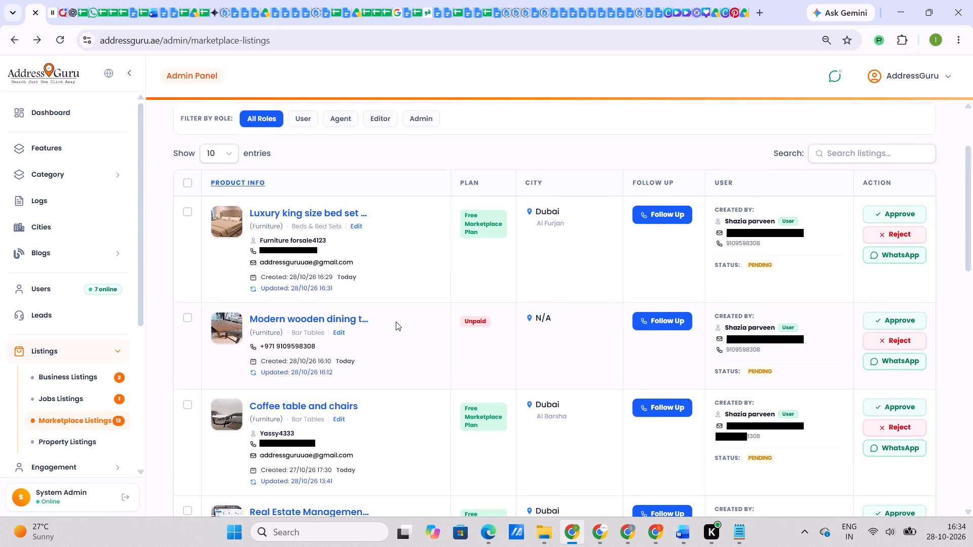
Preview the pending Modern wooden dining table listing, examine its photo, key details and description, and close the preview.
scroll(396, 322, "up", 1)
scroll(392, 310, "down", 1)
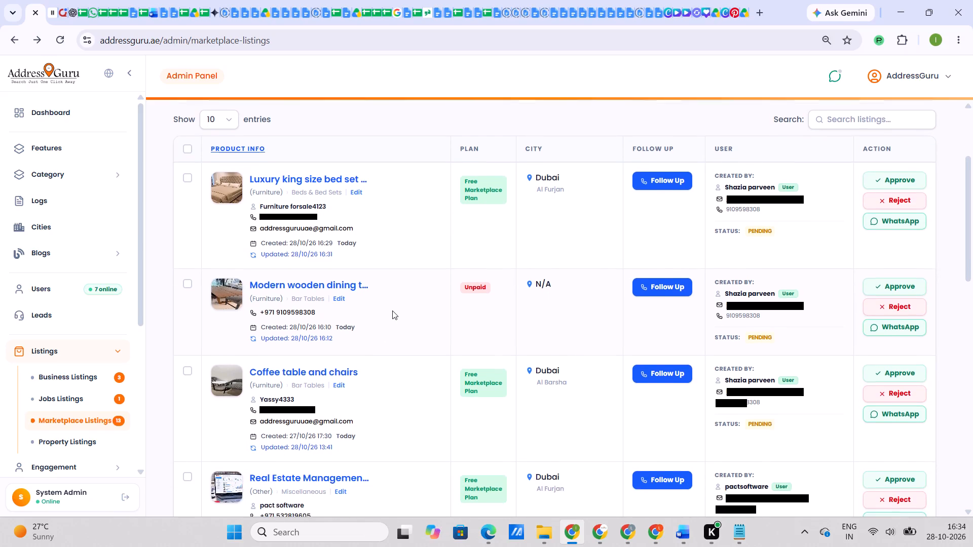
scroll(392, 310, "down", 1)
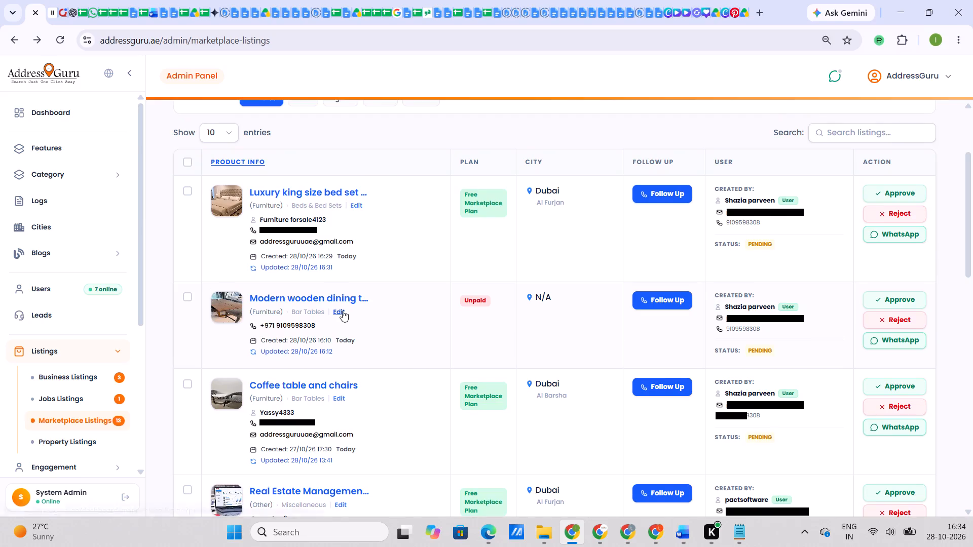
left_click(298, 298)
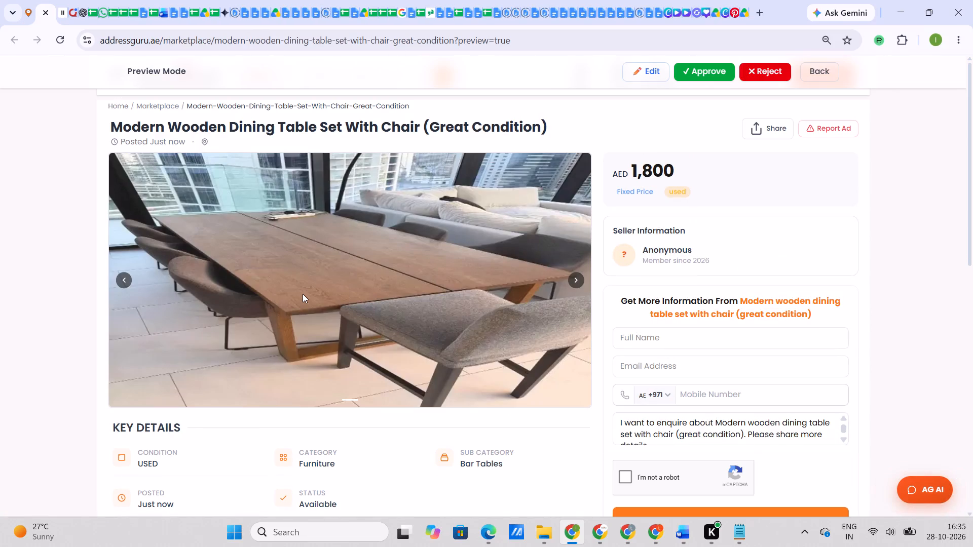
scroll(417, 325, "left", 1)
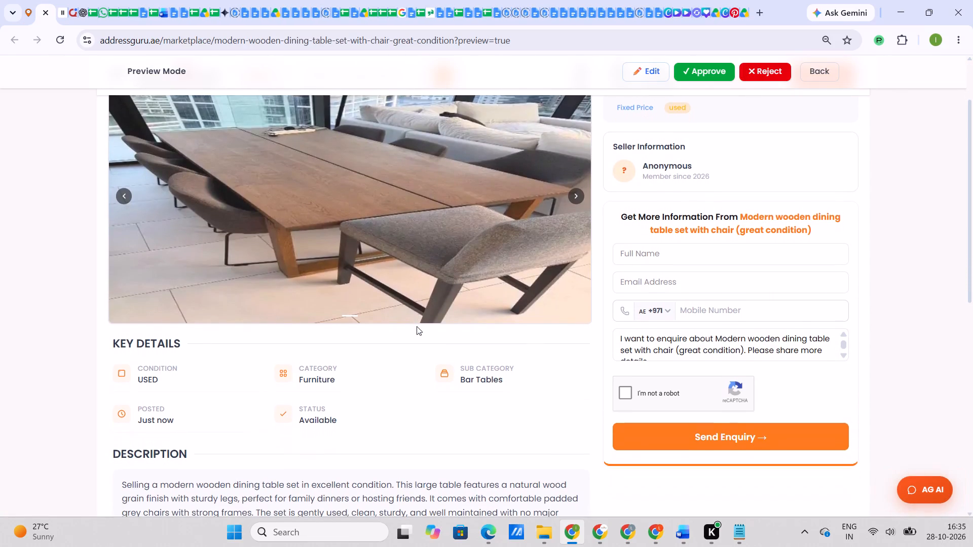
scroll(417, 326, "left", 2)
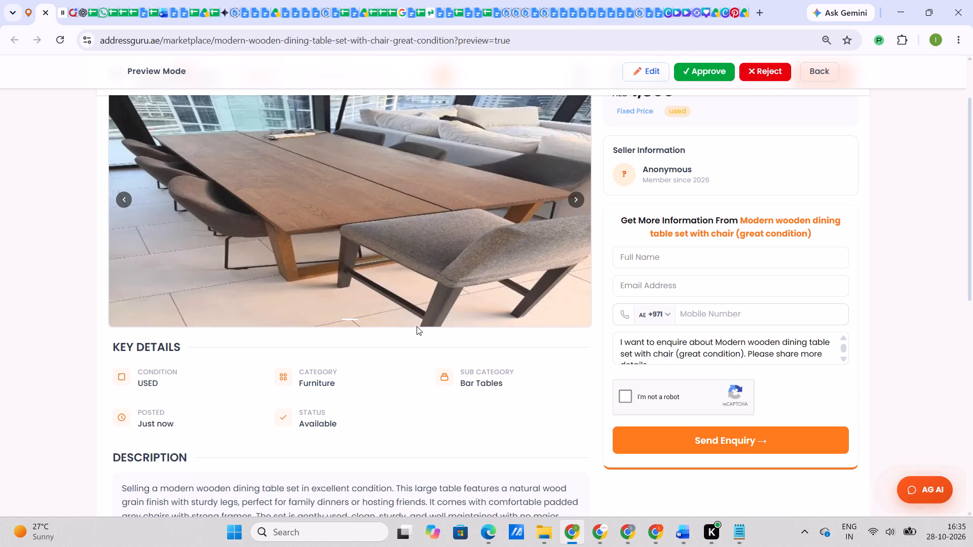
scroll(417, 326, "left", 2)
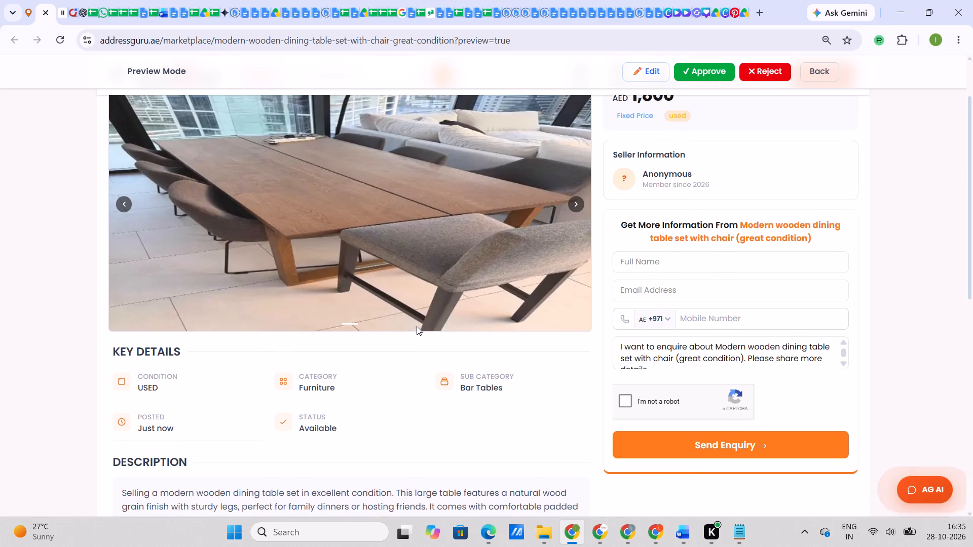
scroll(417, 326, "left", 1)
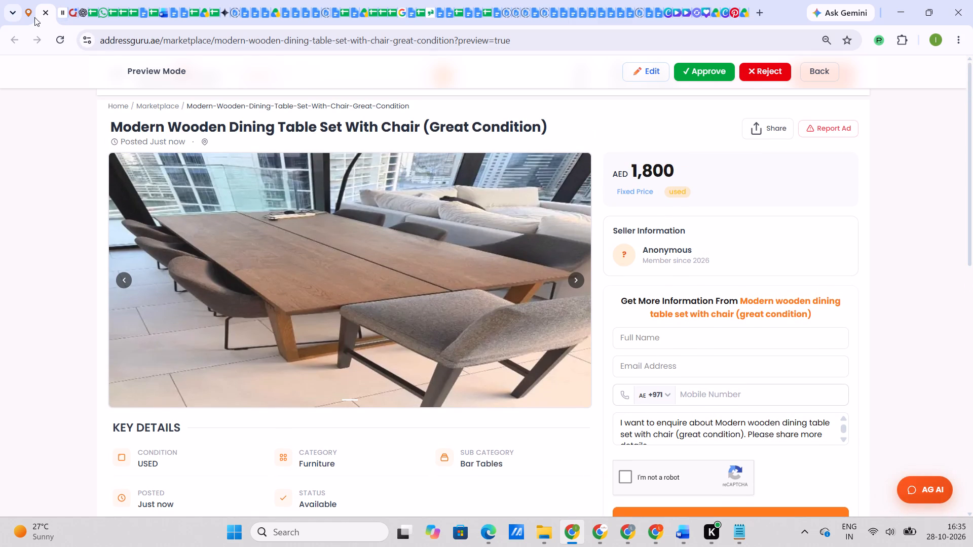
scroll(343, 257, "down", 5)
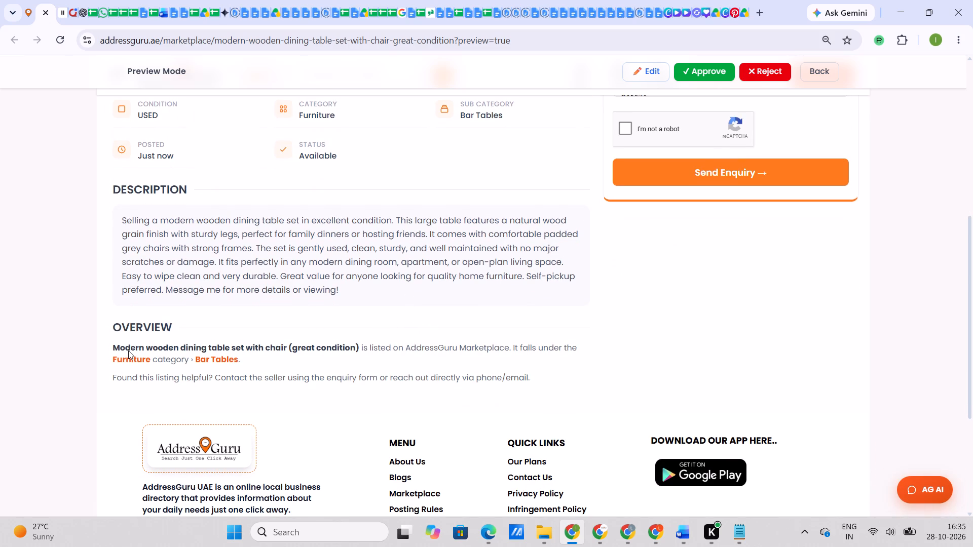
scroll(488, 323, "up", 5)
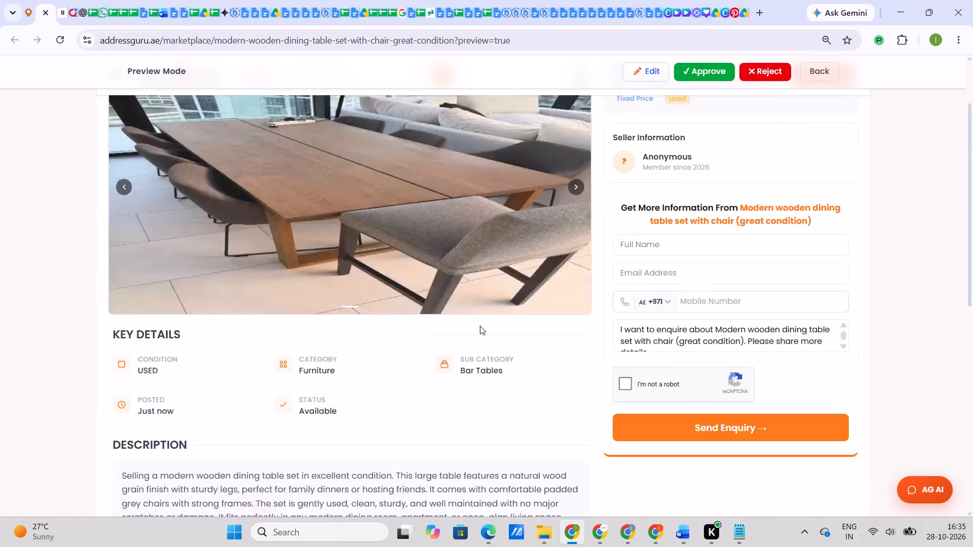
left_click(48, 14)
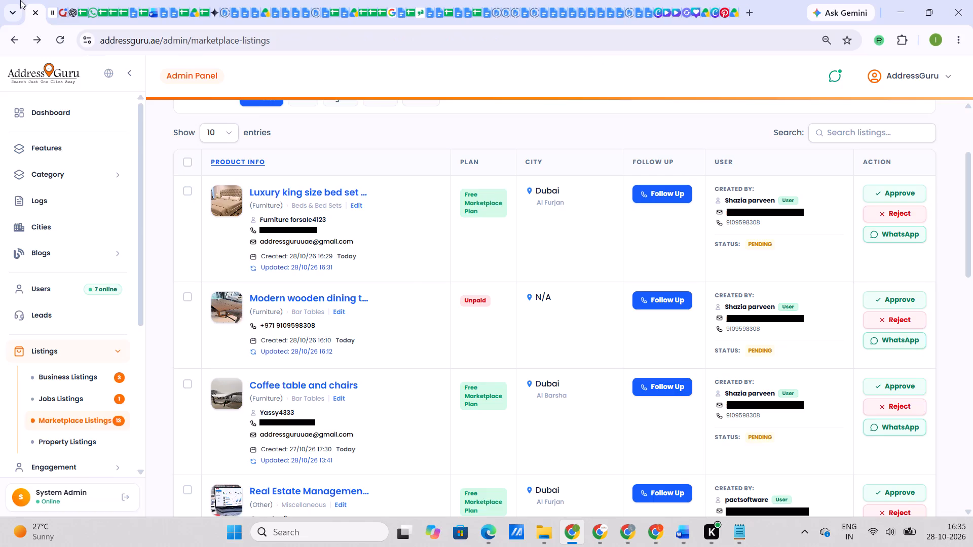
Open the Modern wooden dining table listing for editing, review its information and sub-category options, and return to the marketplace listings.
left_click(338, 315)
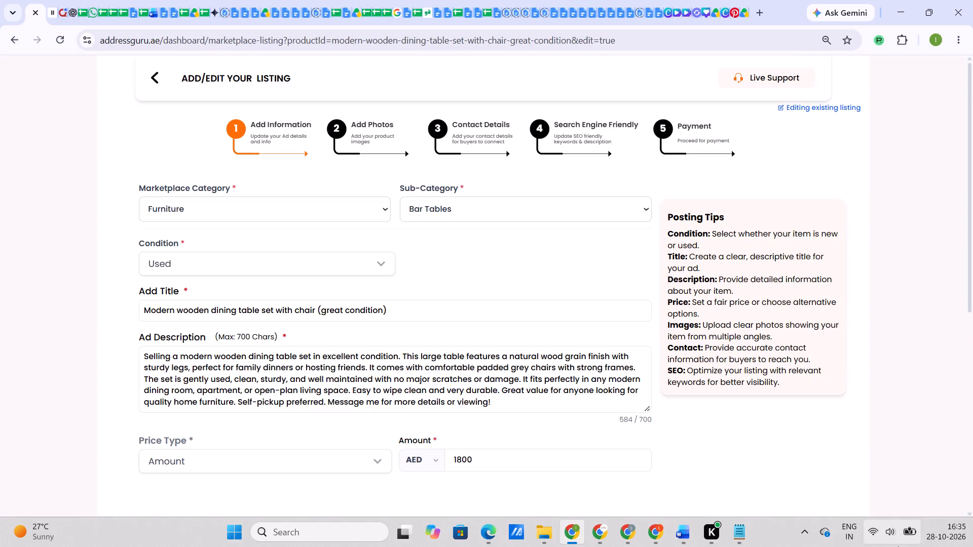
left_click(898, 545)
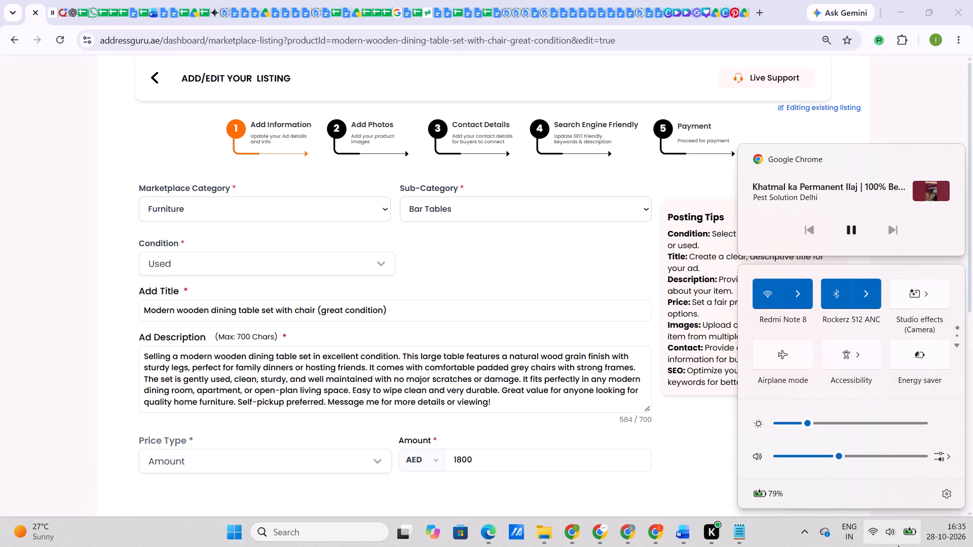
left_click(898, 545)
scroll(422, 383, "down", 1)
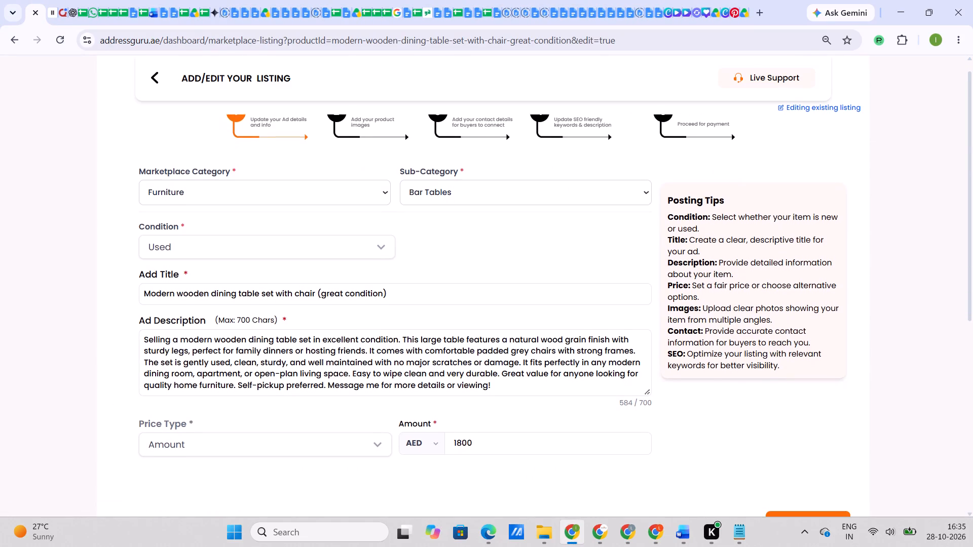
scroll(422, 383, "down", 1)
scroll(335, 392, "up", 1)
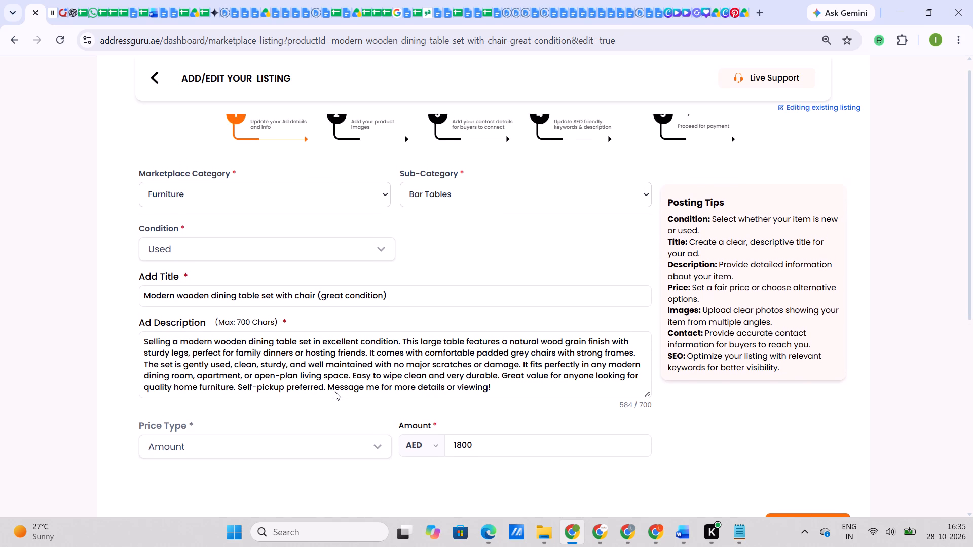
scroll(335, 392, "up", 2)
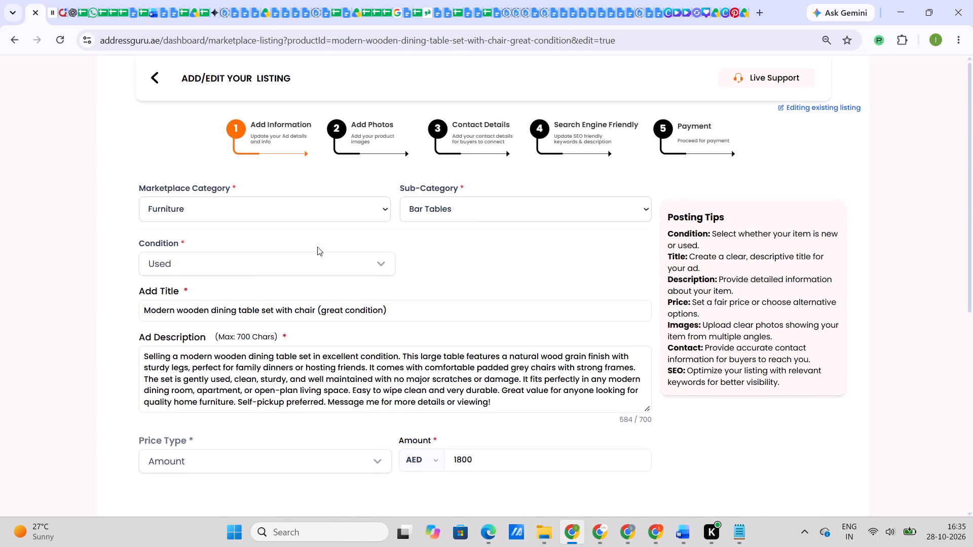
scroll(354, 237, "down", 5)
scroll(370, 242, "up", 3)
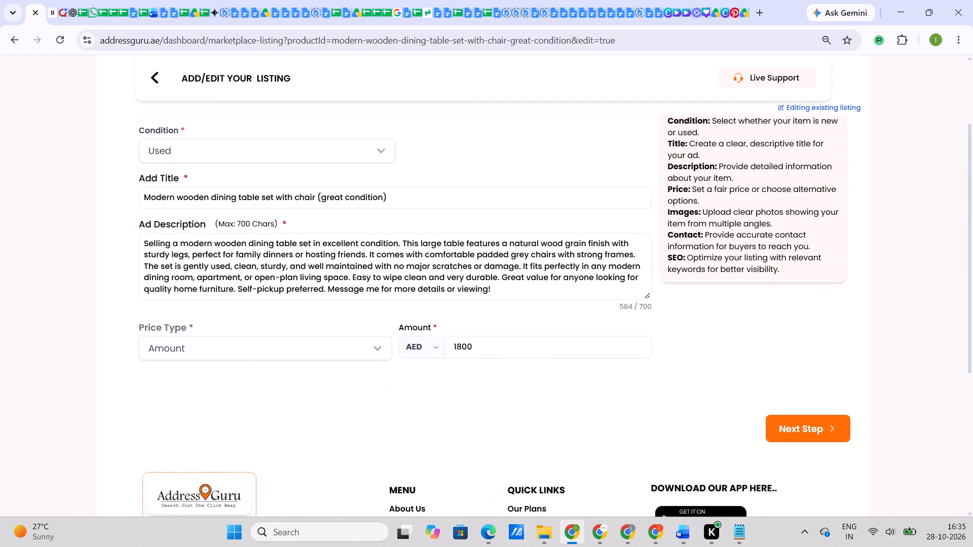
scroll(373, 260, "up", 2)
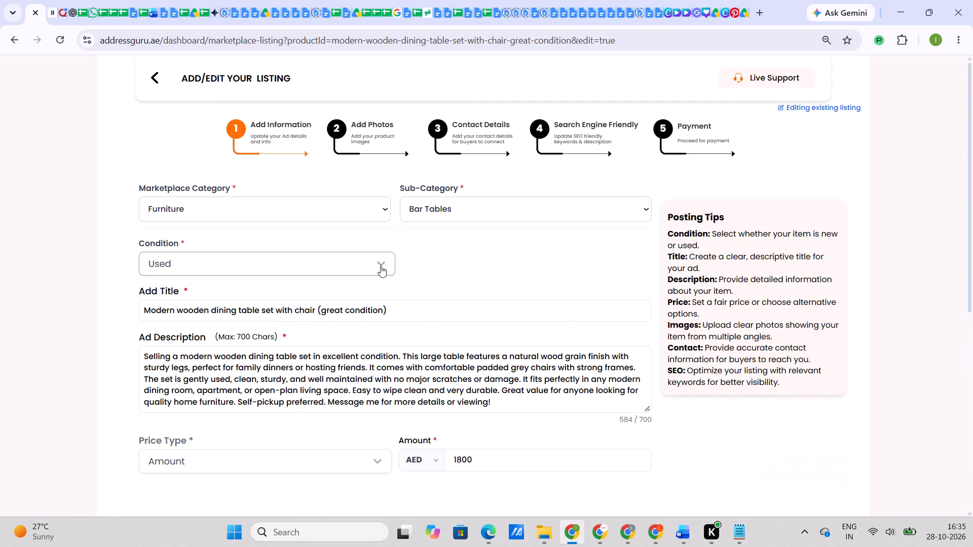
left_click(468, 213)
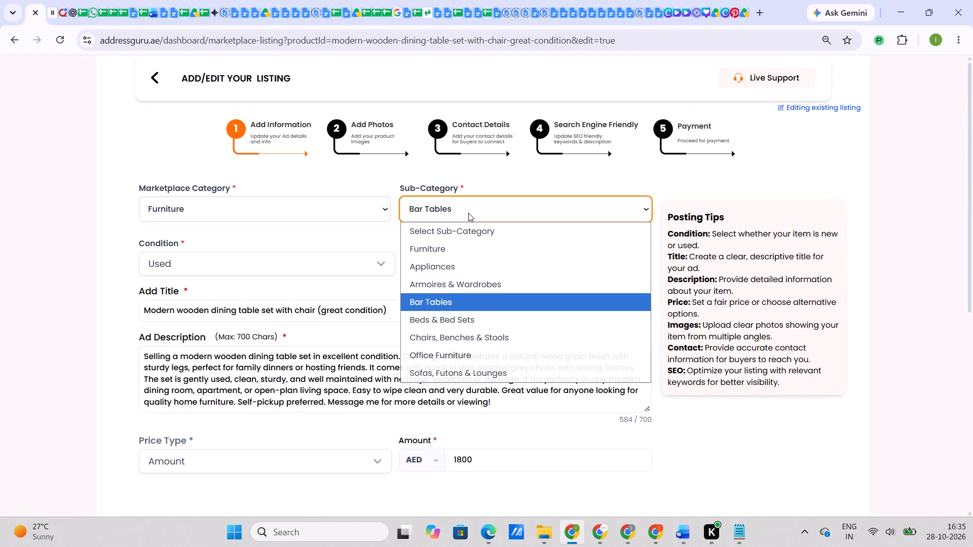
left_click(468, 213)
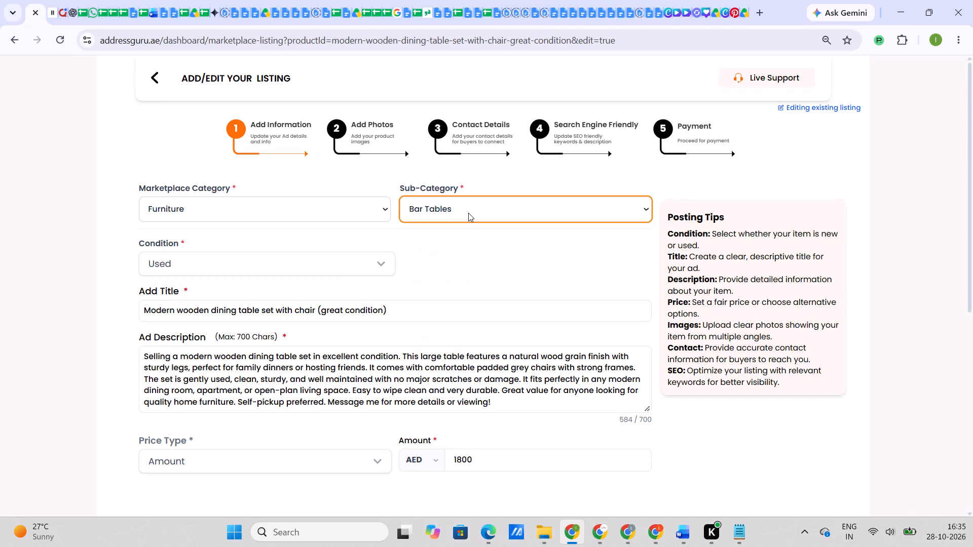
scroll(468, 213, "down", 1)
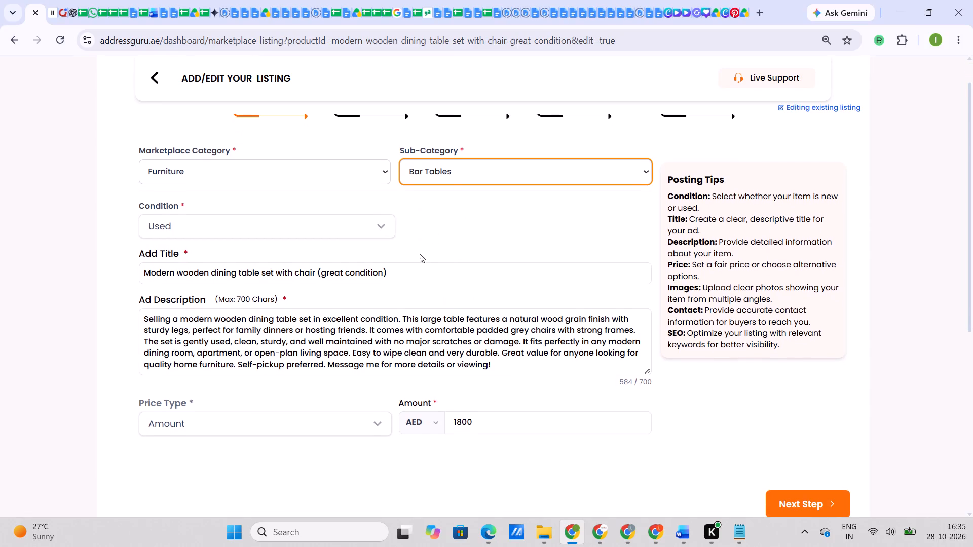
scroll(364, 279, "down", 1)
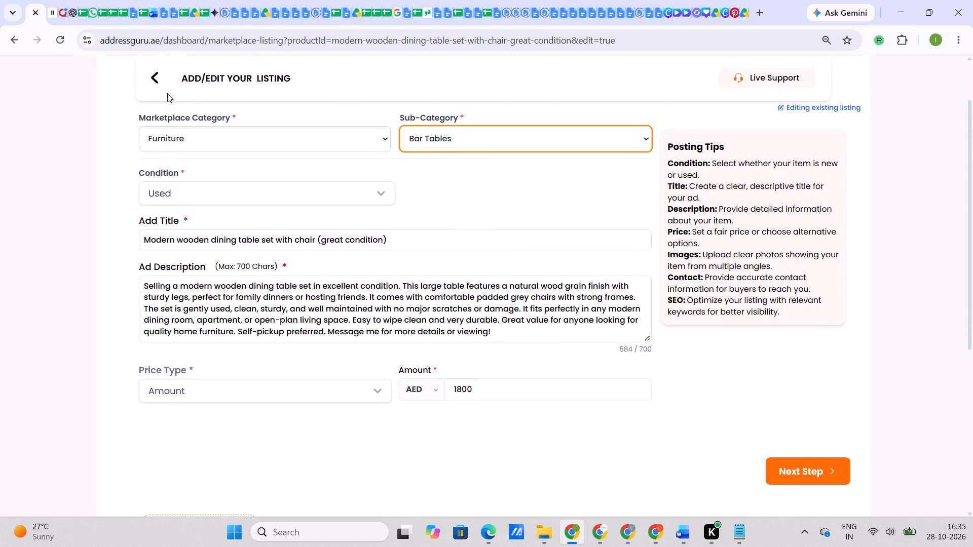
left_click(159, 76)
left_click(153, 81)
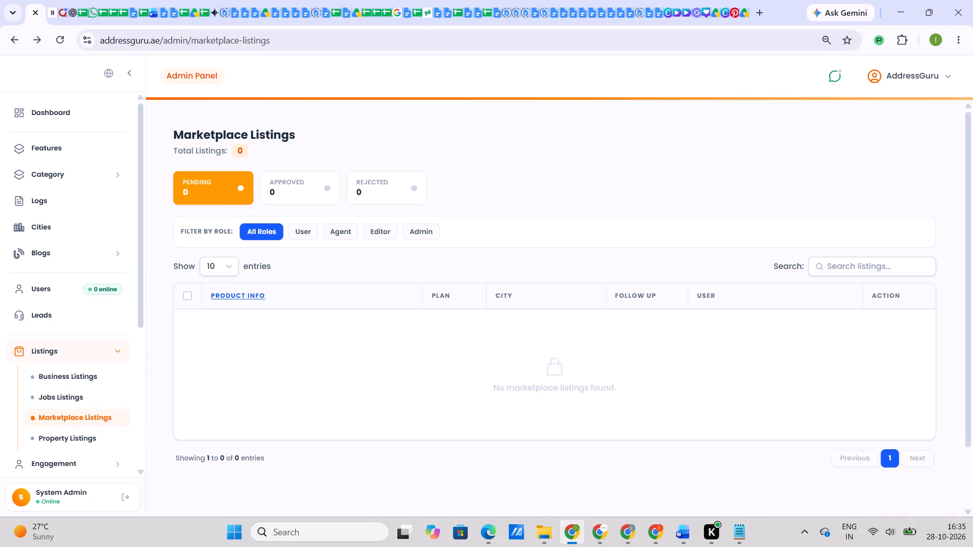
Reopen the Modern wooden dining table listing for editing and submit its information and photos stages to reach the contact details.
scroll(302, 368, "down", 2)
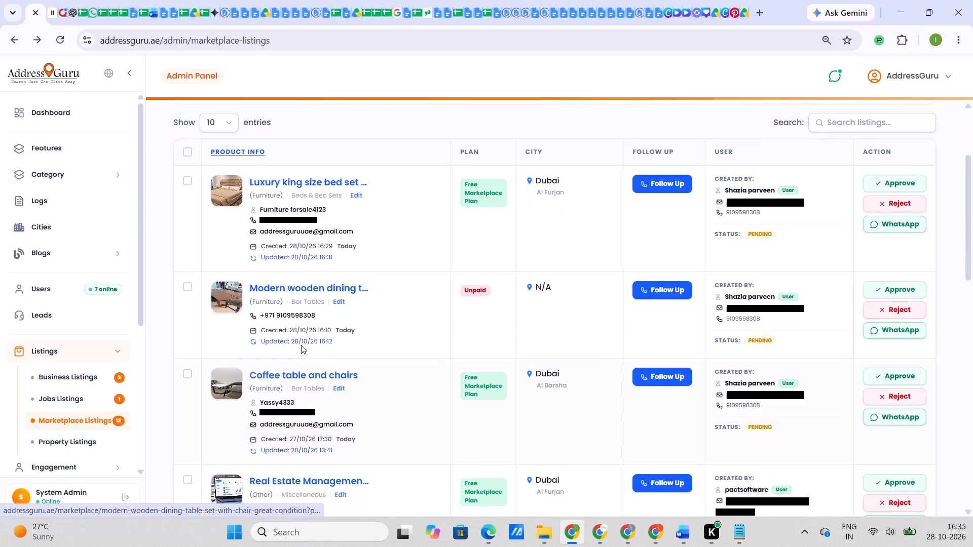
left_click(341, 302)
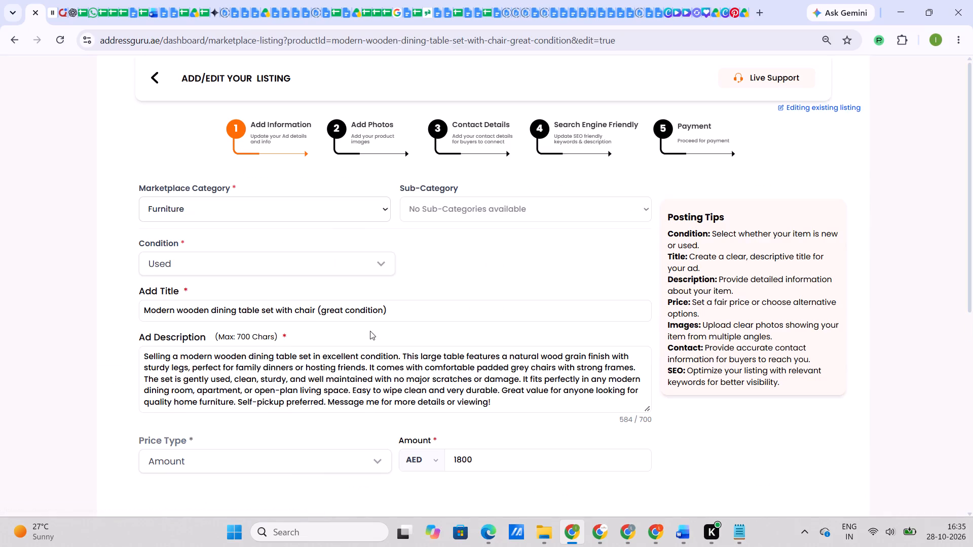
scroll(623, 436, "down", 5)
left_click(801, 187)
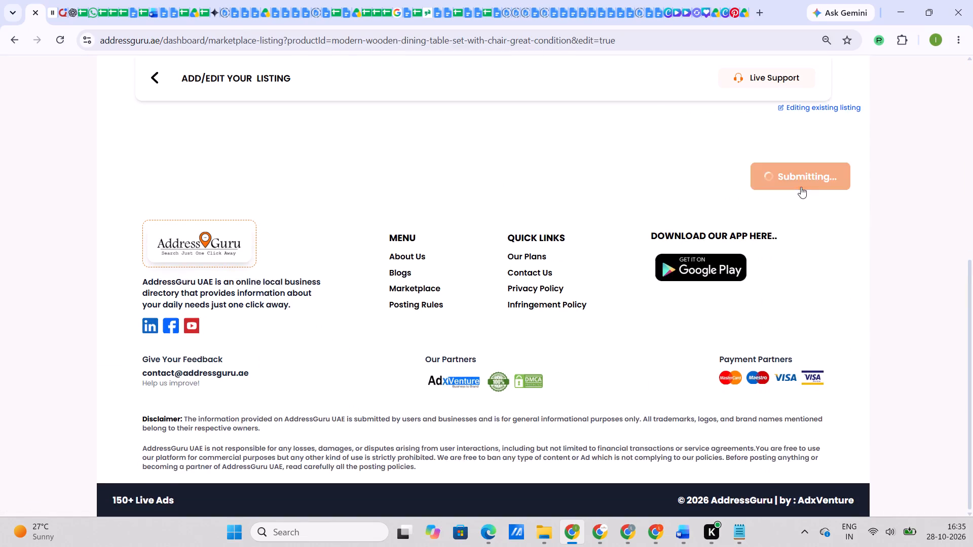
left_click(933, 545)
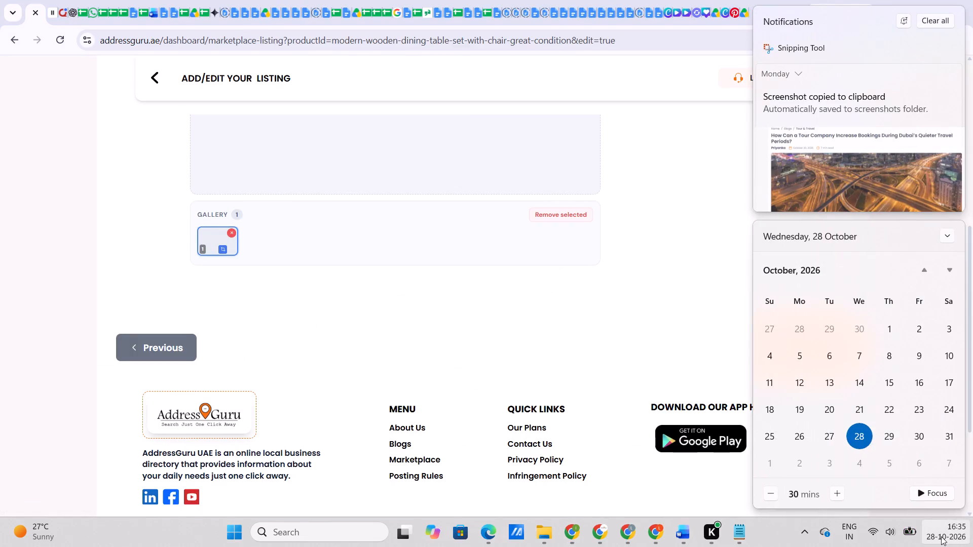
left_click(941, 536)
scroll(526, 311, "up", 2)
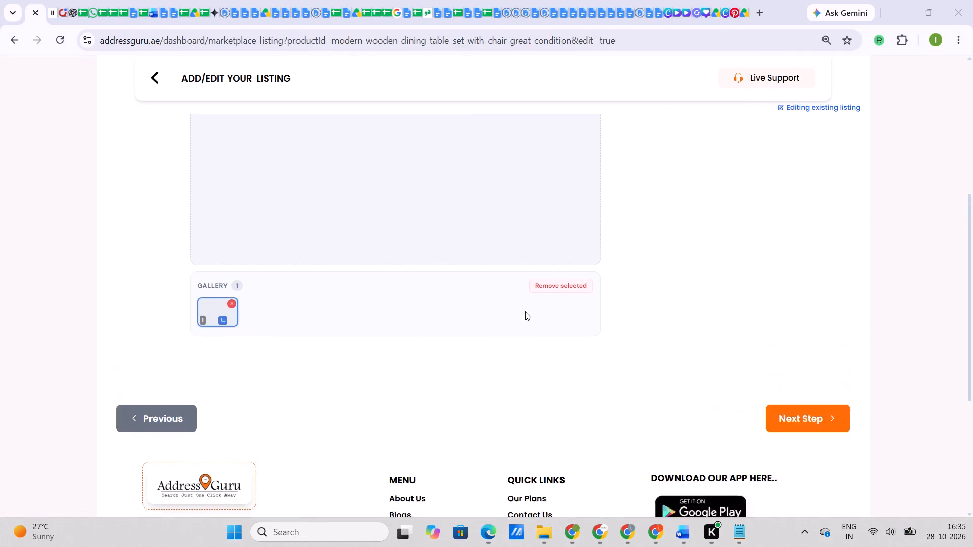
scroll(525, 311, "up", 2)
left_click_drag(529, 330, 799, 472)
left_click(818, 495)
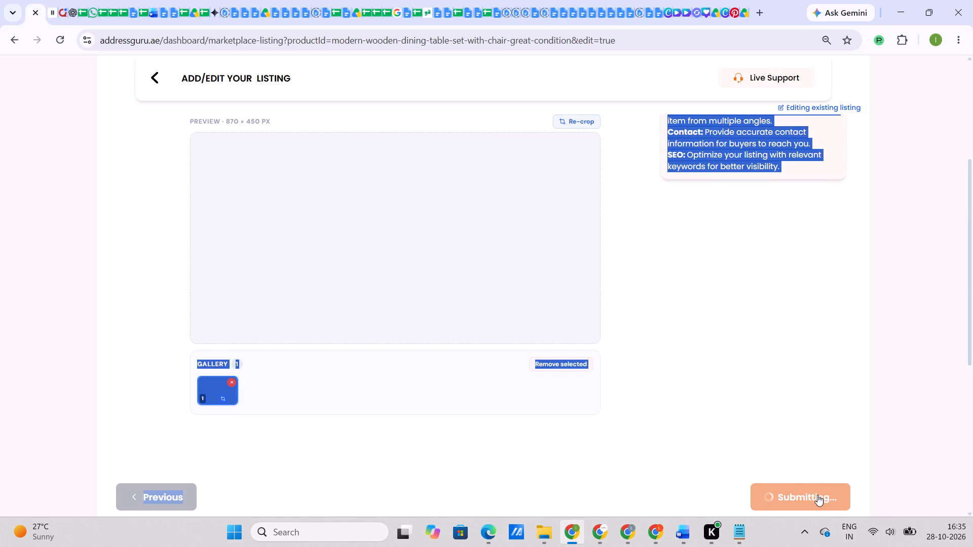
left_click(794, 331)
scroll(538, 342, "up", 1)
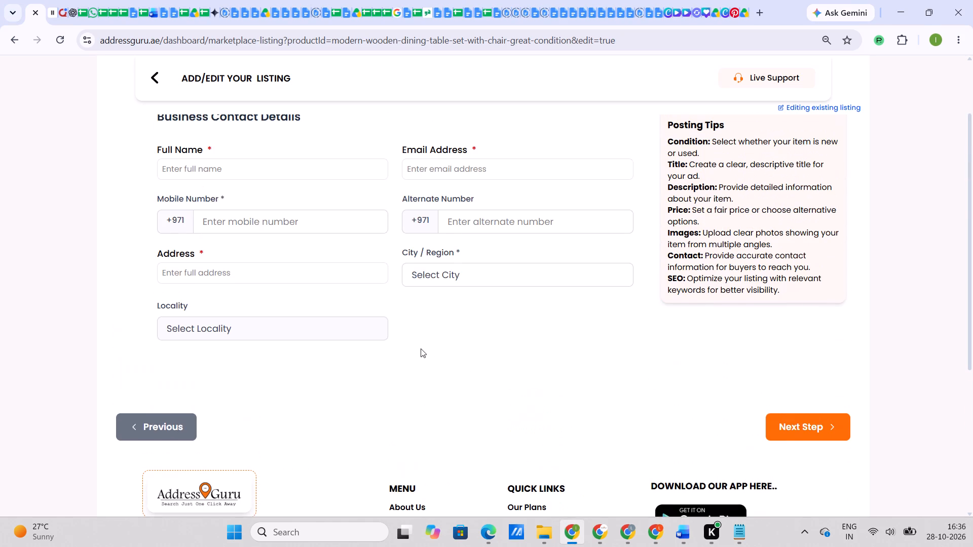
scroll(421, 348, "up", 1)
scroll(308, 325, "up", 1)
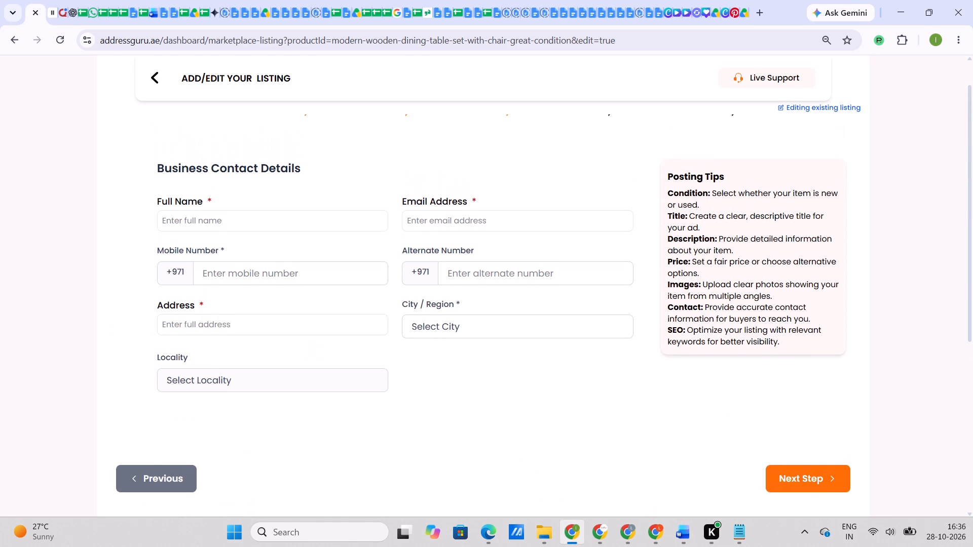
Leave the dining table listing's contact details unfilled and return to the marketplace listings.
scroll(314, 325, "up", 1)
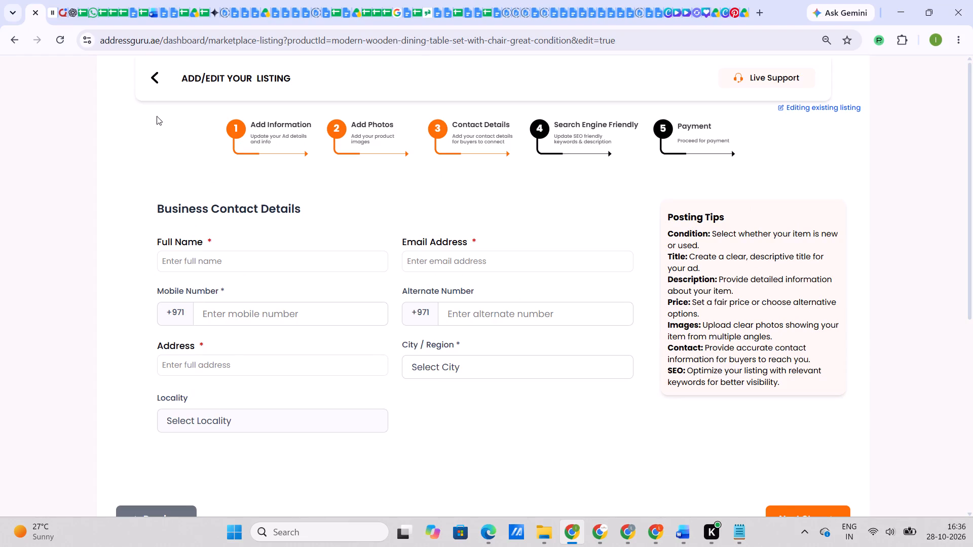
left_click(156, 79)
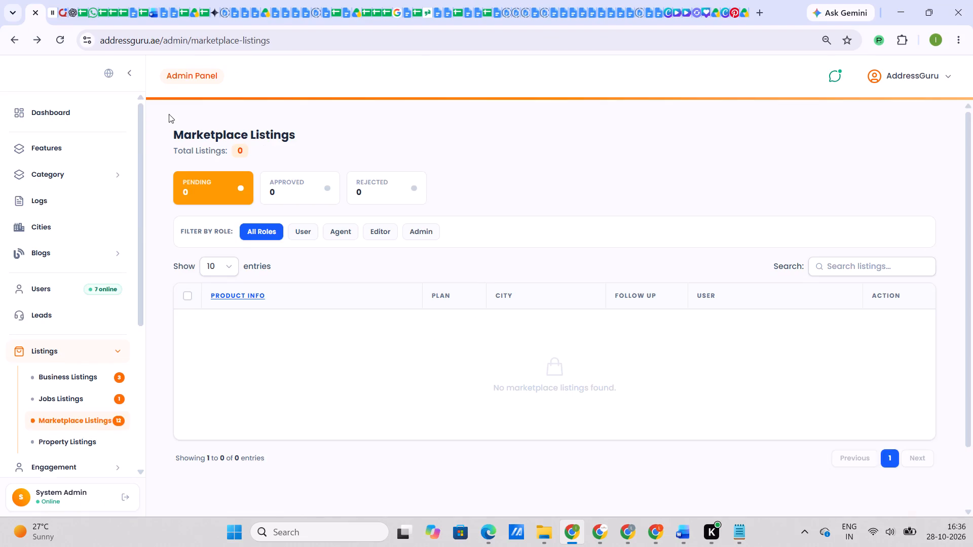
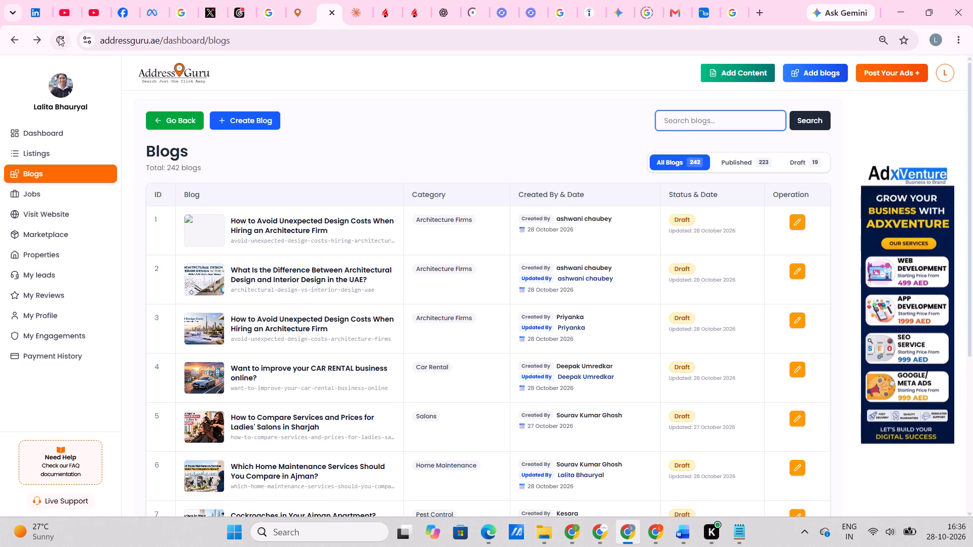
Reload the AddressGuru dashboard's blogs list.
left_click(60, 35)
double_click(879, 546)
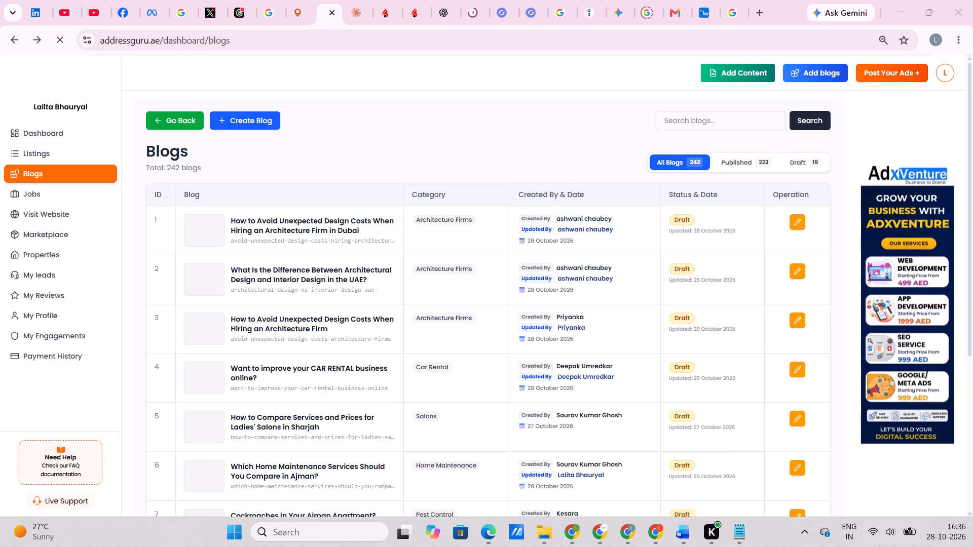
left_click(876, 542)
left_click(870, 534)
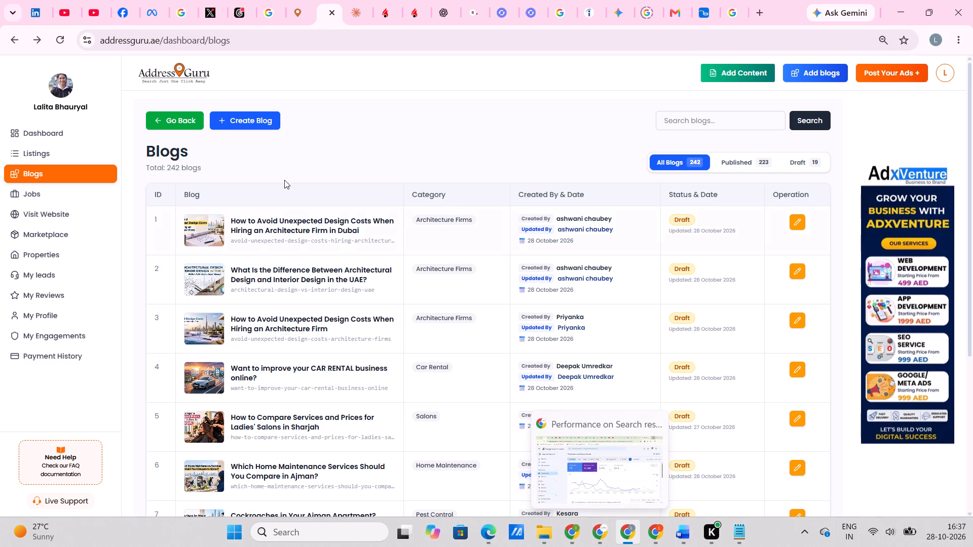
left_click(442, 118)
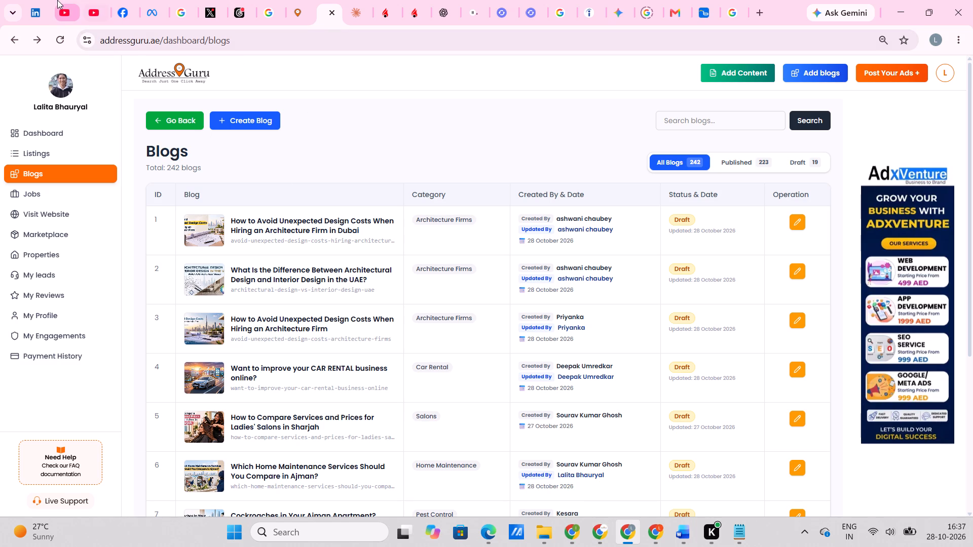
Reload the Seva India Foundation Shorts list in YouTube Studio, and return to AddressGuru UAE's published LinkedIn page posts.
left_click(57, 0)
left_click(55, 36)
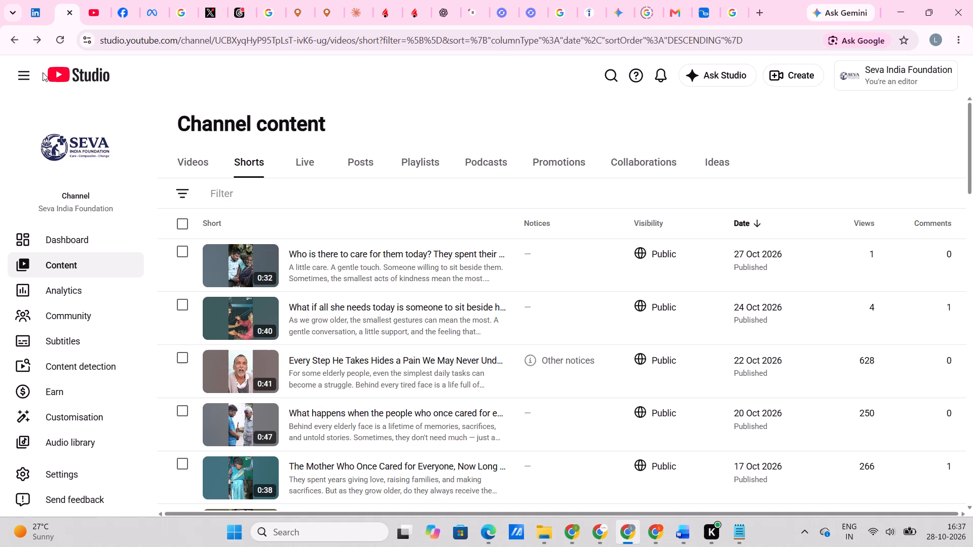
left_click(24, 0)
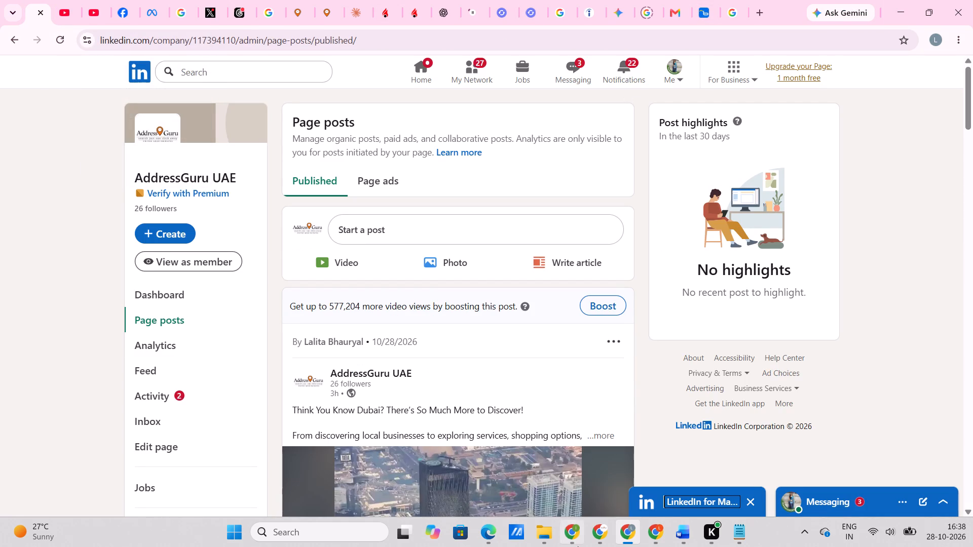
Switch to the other Chrome window and reload addressguru.ae's 24-hour search performance report in Google Search Console.
left_click(596, 521)
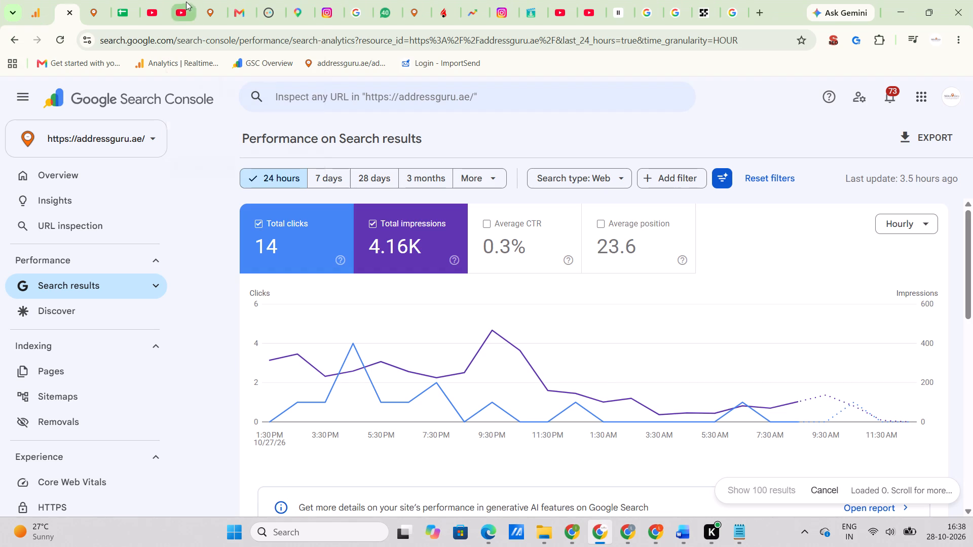
left_click(60, 42)
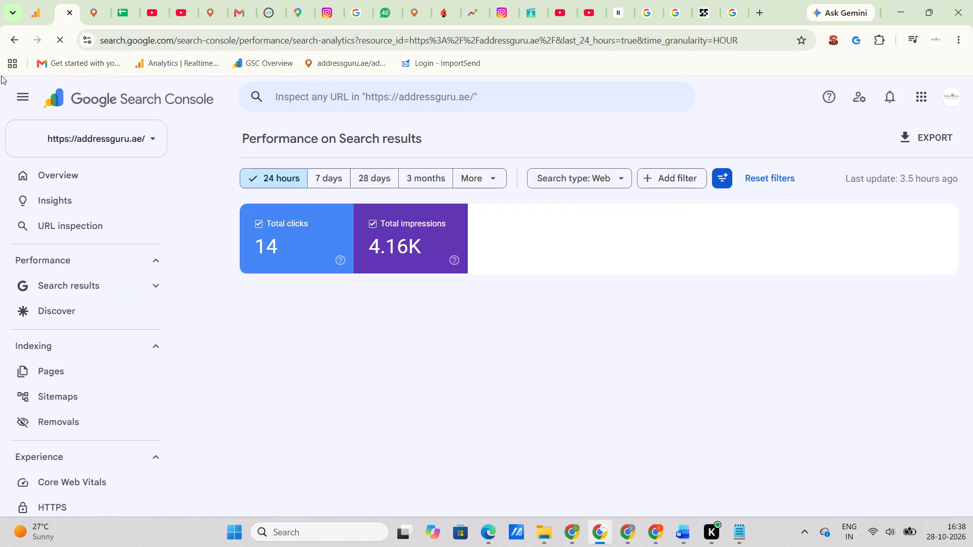
Reload the AddressGuru UAE channel's Shorts list in YouTube Studio and put that browser window away.
left_click(152, 0)
left_click(65, 39)
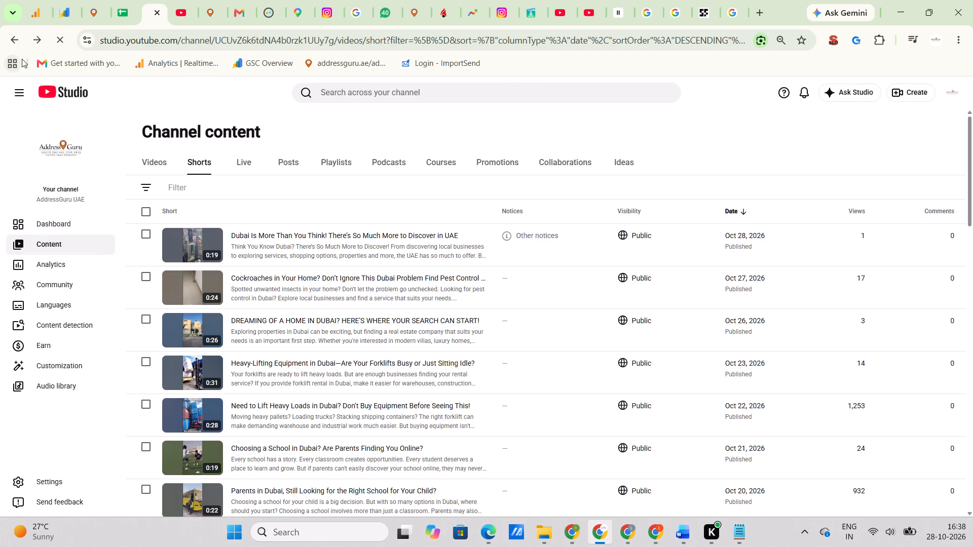
left_click(889, 0)
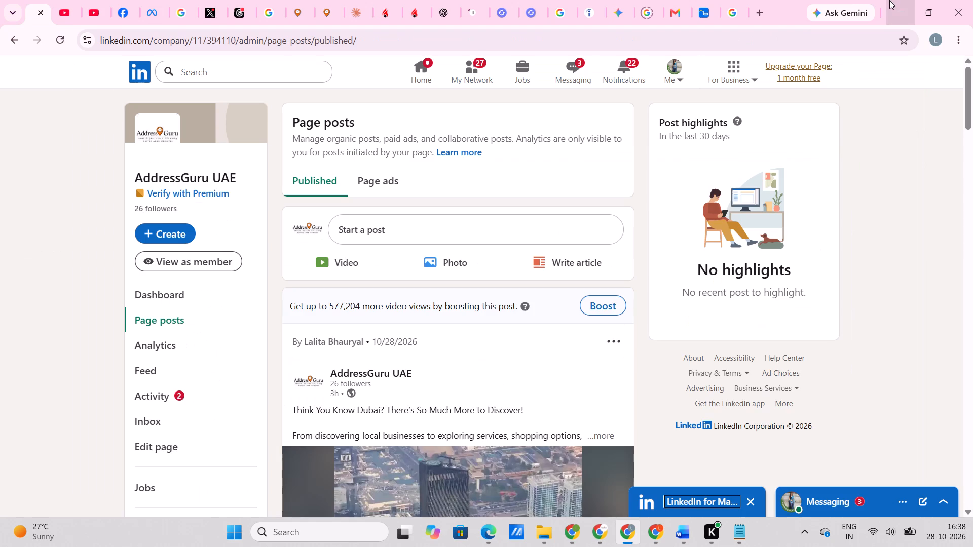
Reopen the Seva India Foundation channel's Shorts list in YouTube Studio and reload it to check its latest views.
left_click(80, 0)
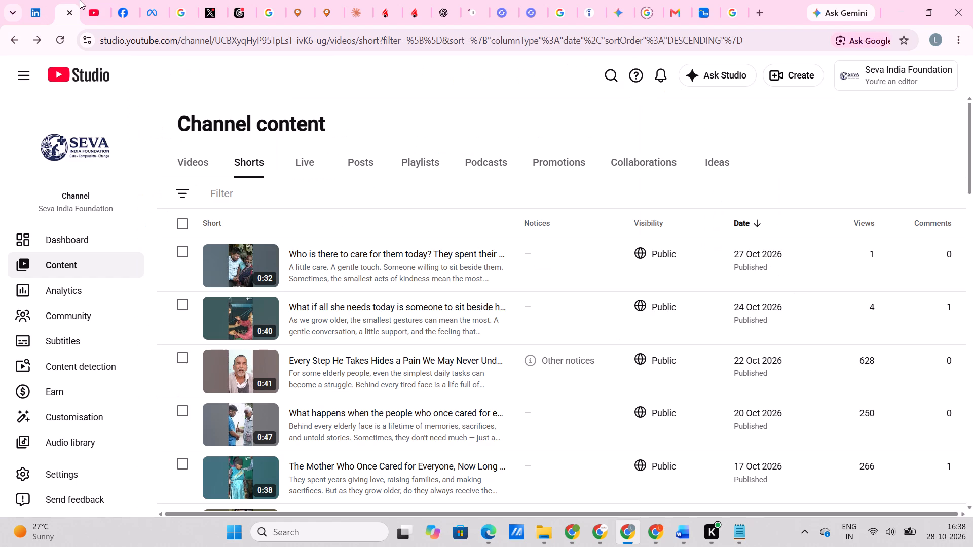
left_click(59, 36)
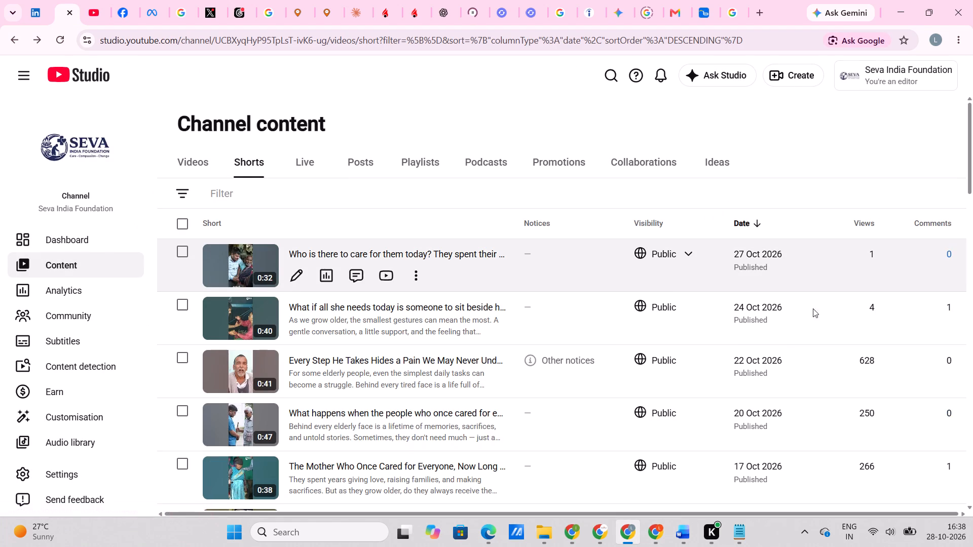
Return to the AddressGuru UAE channel's Shorts list in the other window and examine the views of recent and older Shorts.
left_click(598, 533)
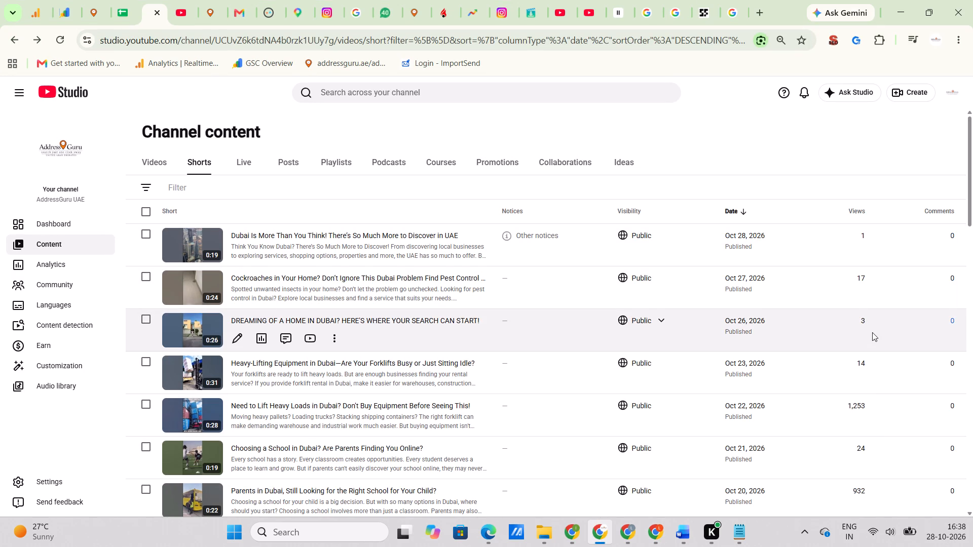
scroll(872, 332, "down", 6)
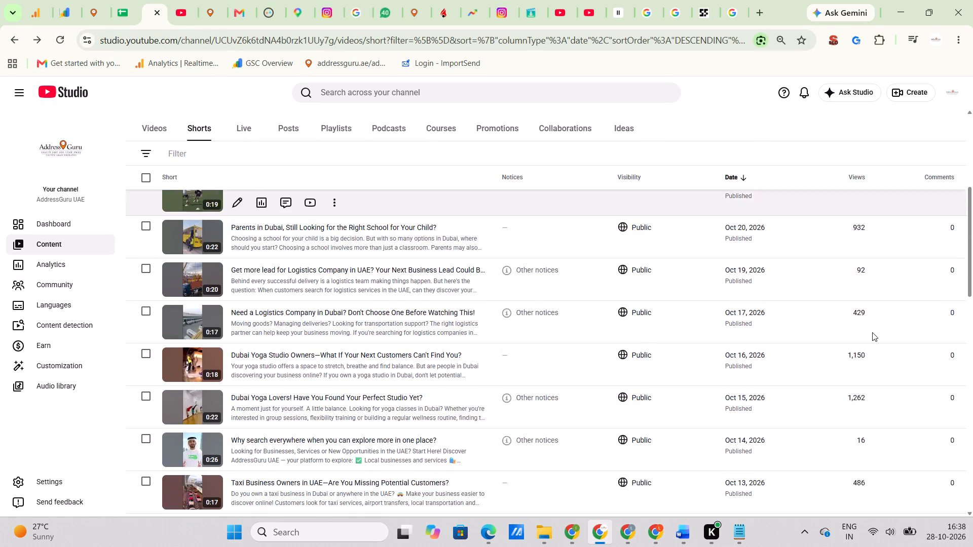
scroll(872, 332, "down", 1)
scroll(872, 332, "up", 12)
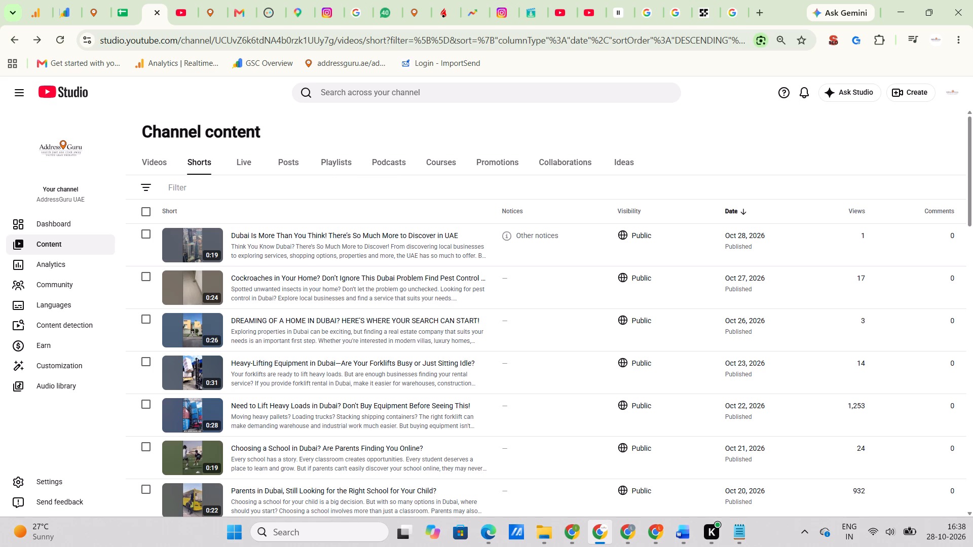
Go back from the bed bugs removal Short to YouTube's Pest Control search results and look through the top results.
left_click(559, 0)
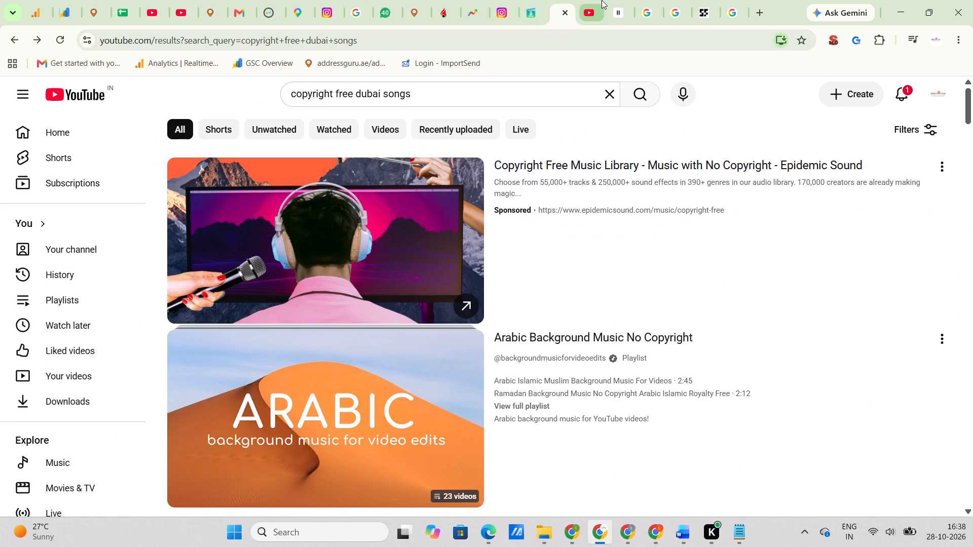
left_click(602, 0)
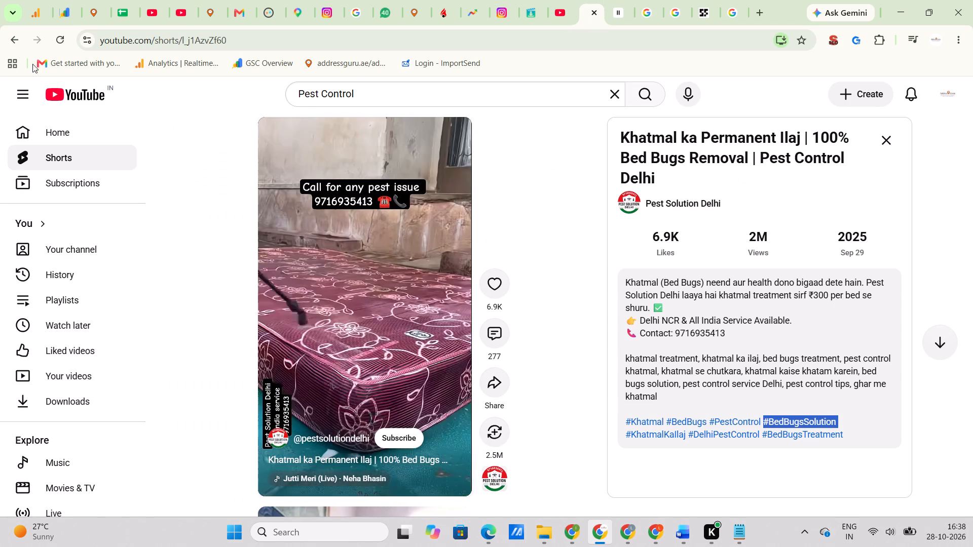
left_click(9, 43)
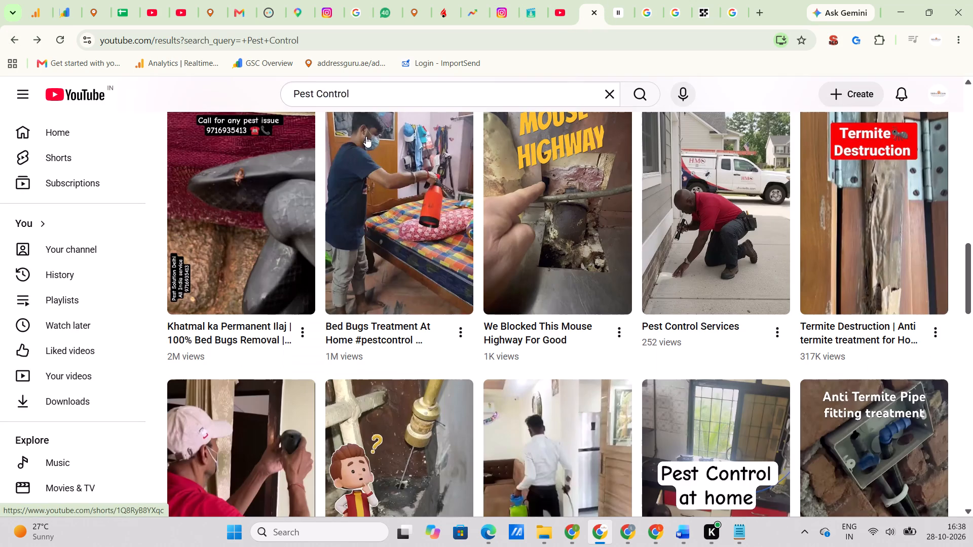
scroll(517, 218, "up", 4)
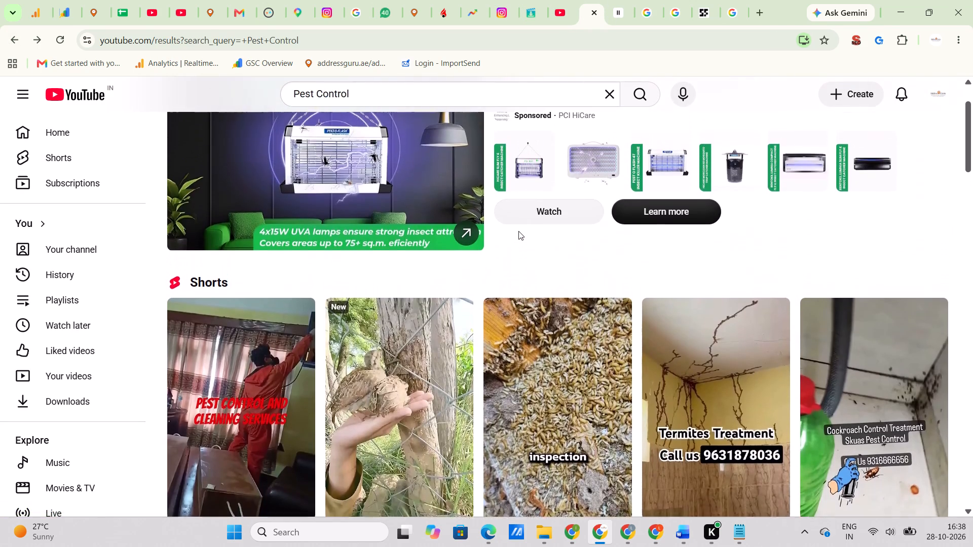
scroll(518, 231, "up", 3)
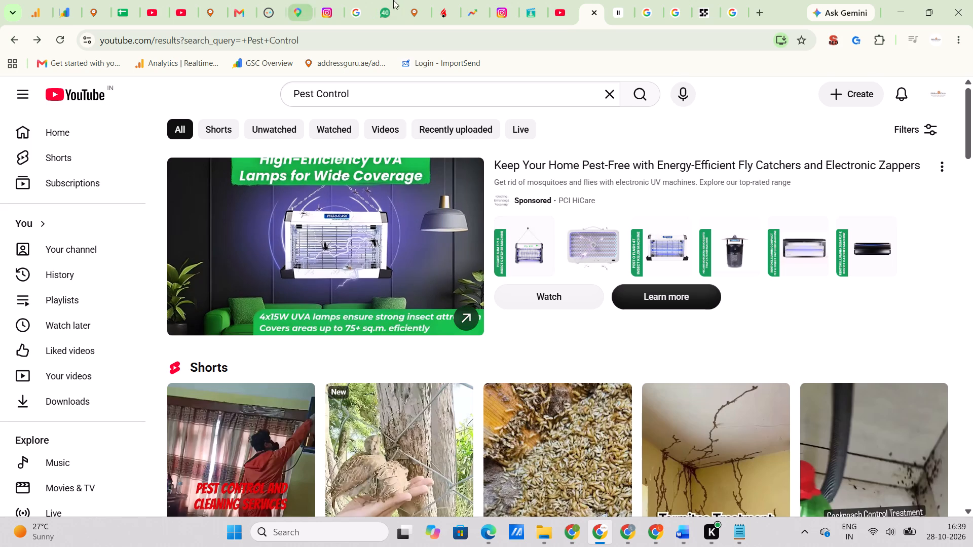
Switch to Google Analytics and examine the addressguru-uae Realtime overview, from the active users map down to the event cards.
left_click(36, 4)
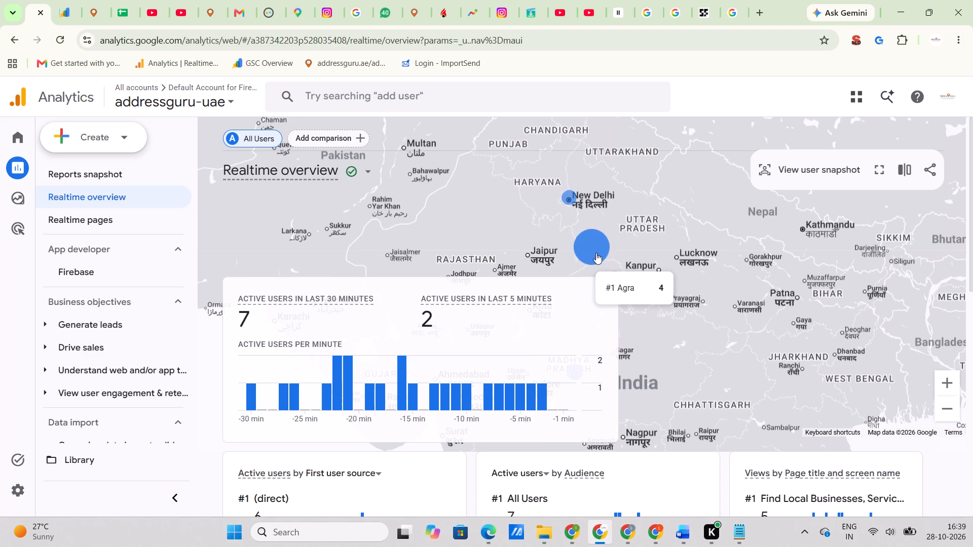
scroll(595, 253, "left", 7)
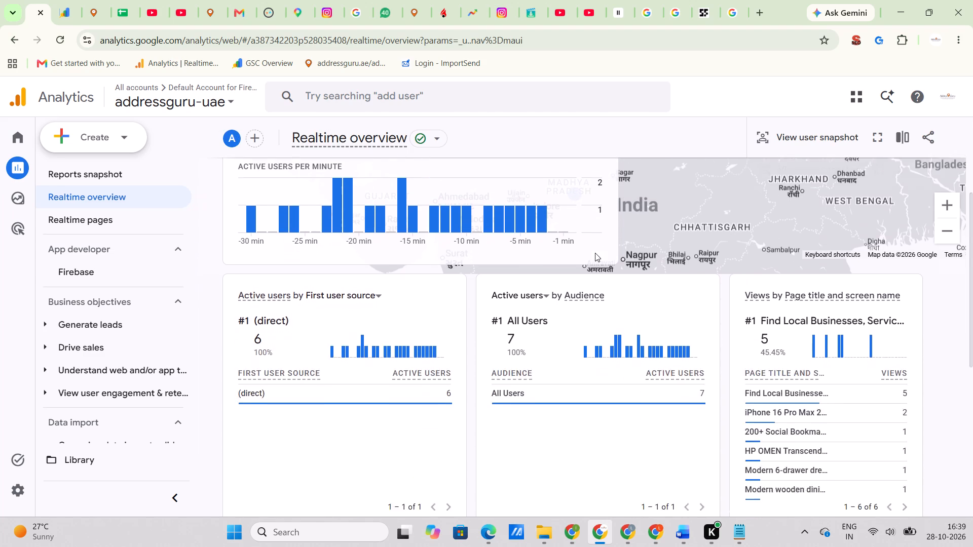
scroll(595, 253, "down", 5)
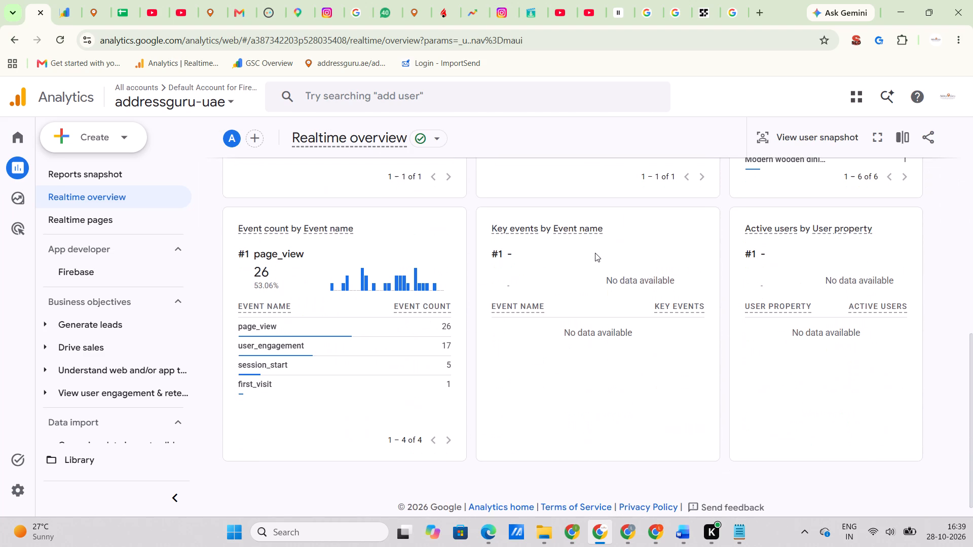
scroll(595, 253, "down", 1)
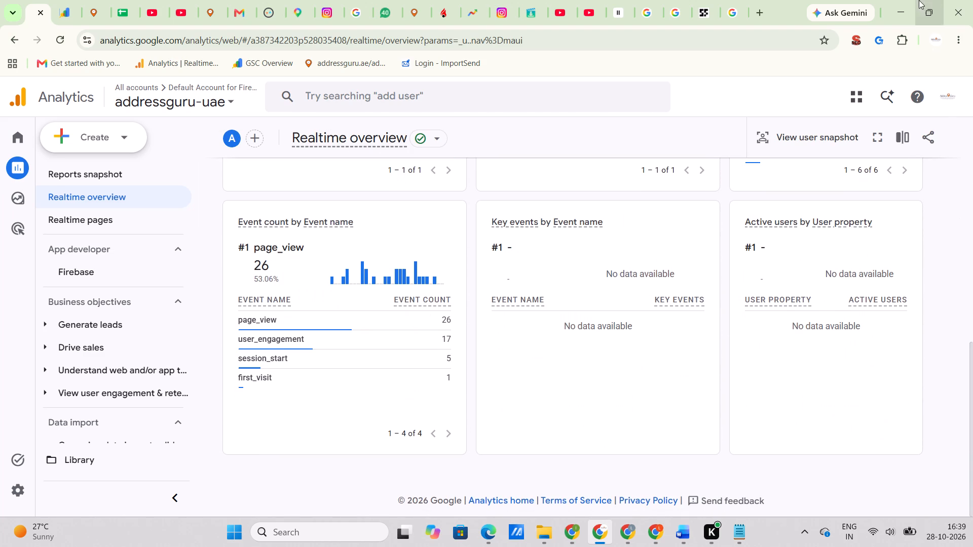
Put away the Analytics and YouTube Studio windows and open the pending Business Listings in the AddressGuru admin panel.
left_click(898, 0)
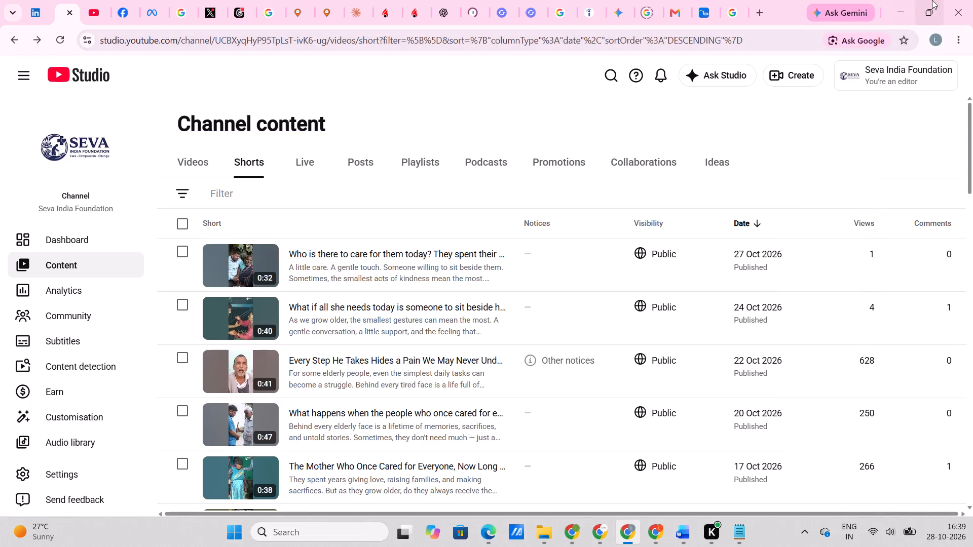
left_click(899, 3)
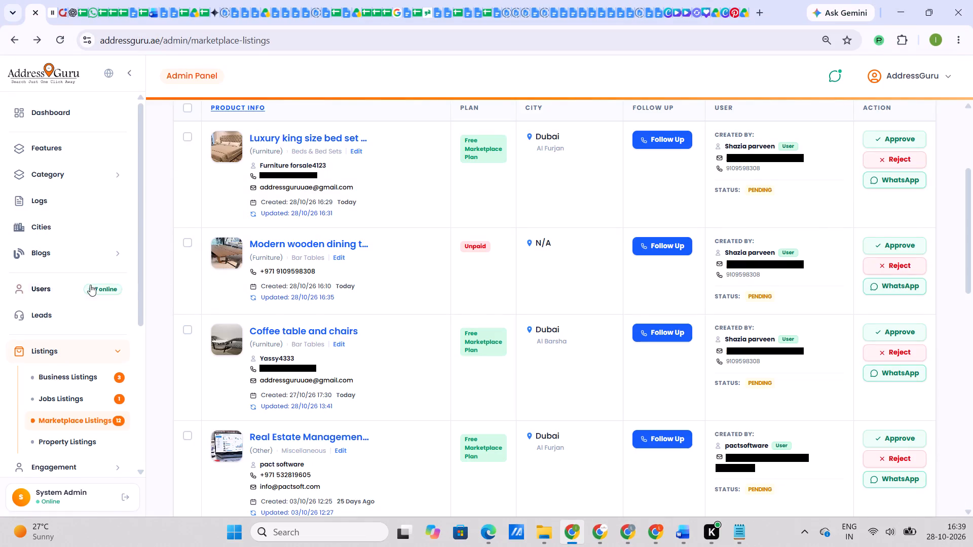
left_click(90, 285)
left_click(94, 375)
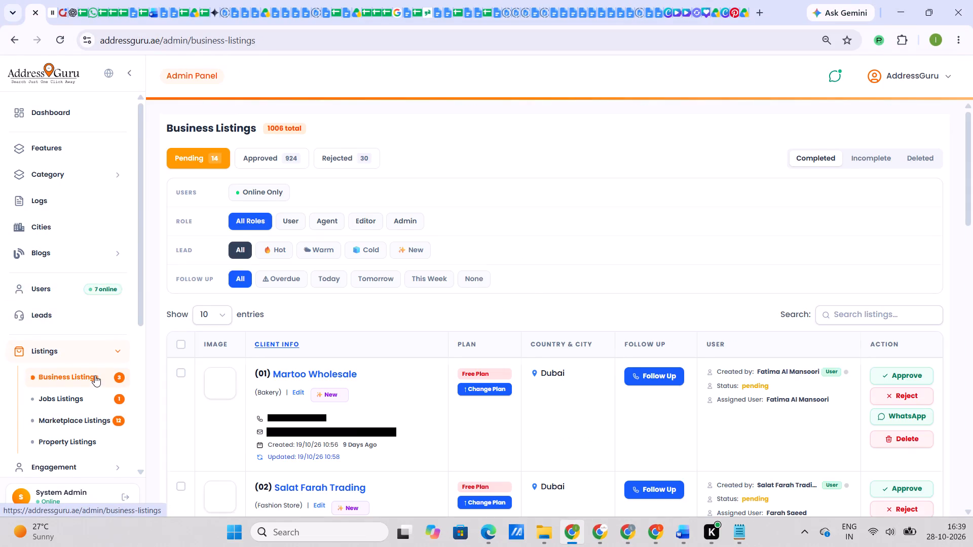
Reopen the Marketplace Listings and look through the newest pending entries.
left_click(106, 428)
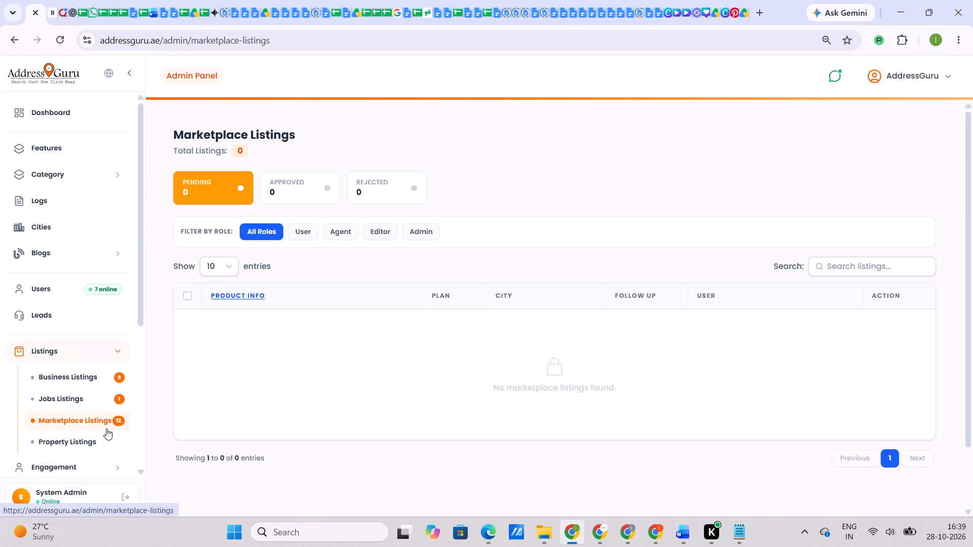
scroll(395, 385, "down", 1)
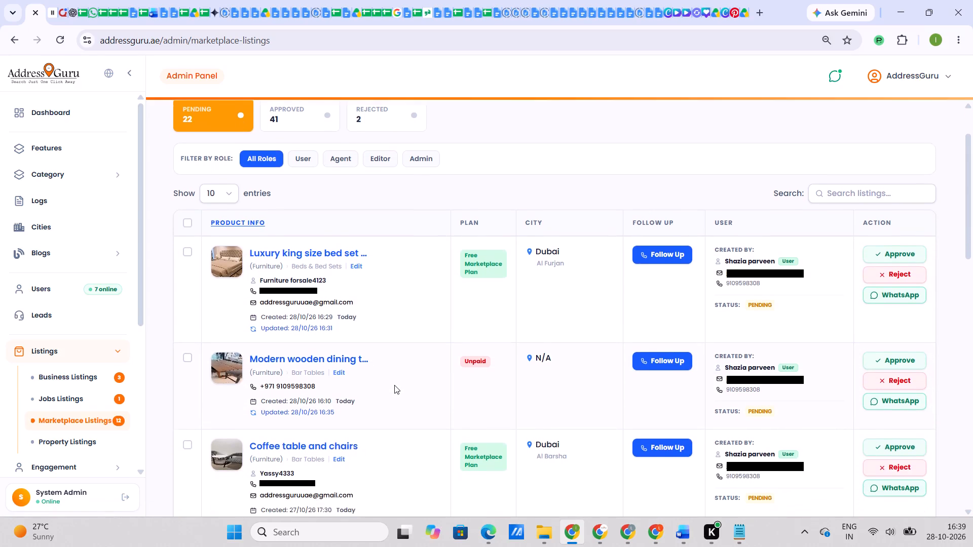
scroll(394, 385, "down", 3)
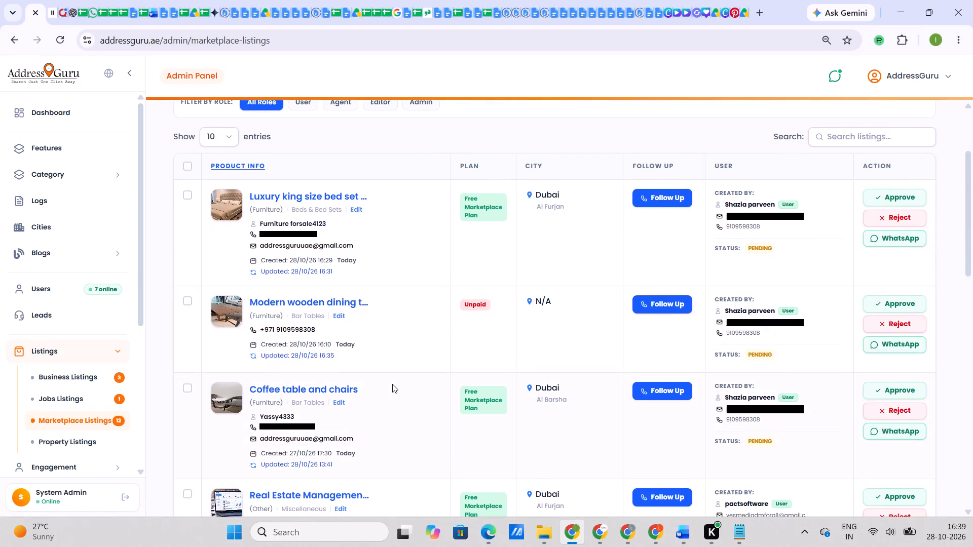